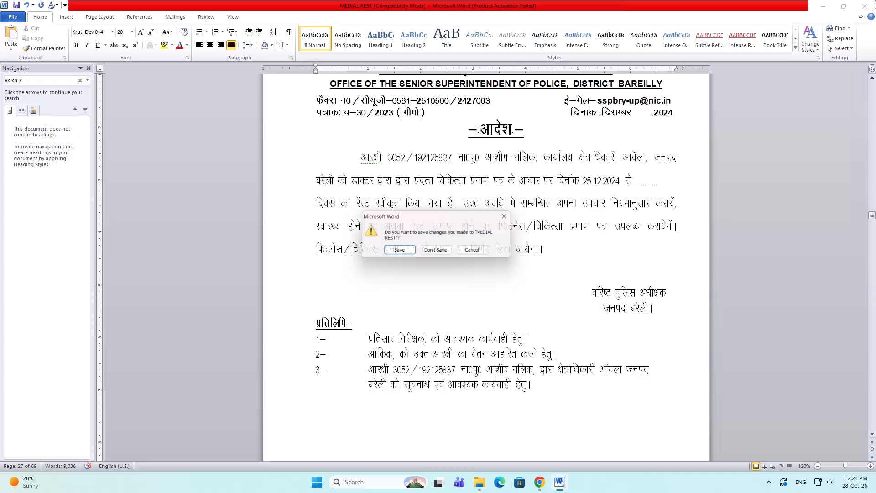
Close the MEDIAL REST document without saving its changes and close the All CRK work folder window.
left_click(432, 249)
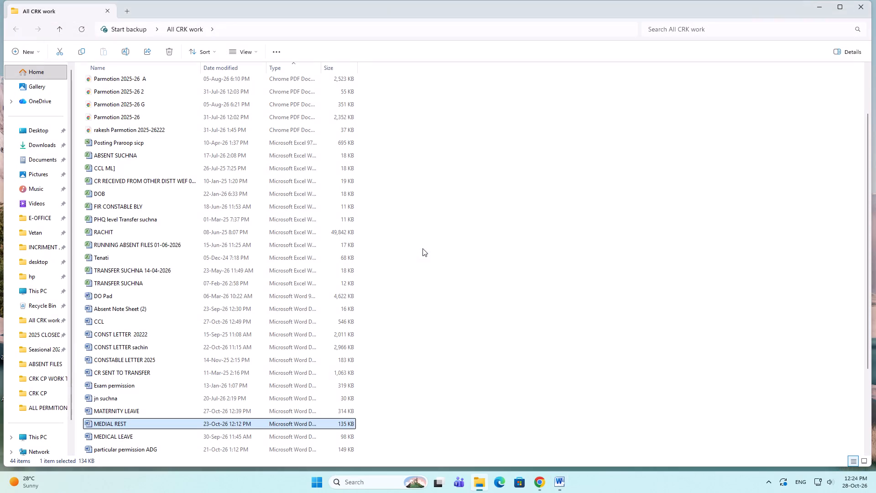
left_click(857, 3)
Open the ALL PAEMISSION document from CRK CP > CRK CP WORK TOTAL > ALL WORK on Local Disk (D:).
double_click(16, 58)
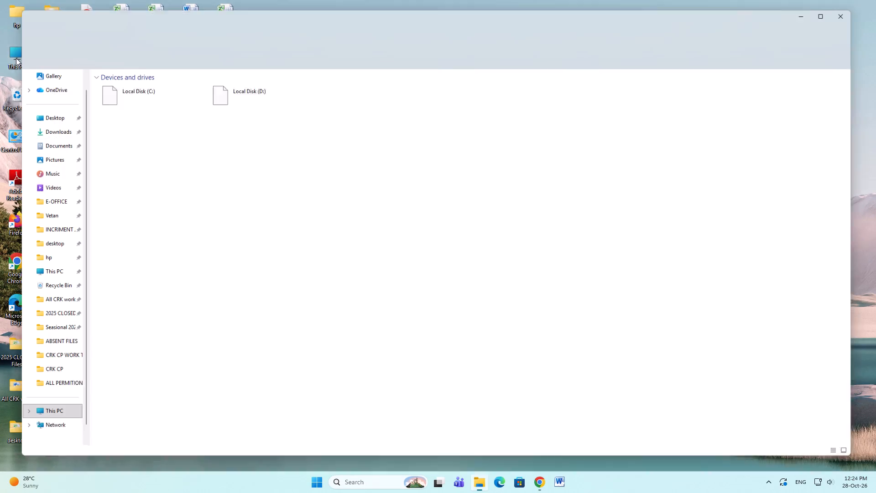
double_click(252, 96)
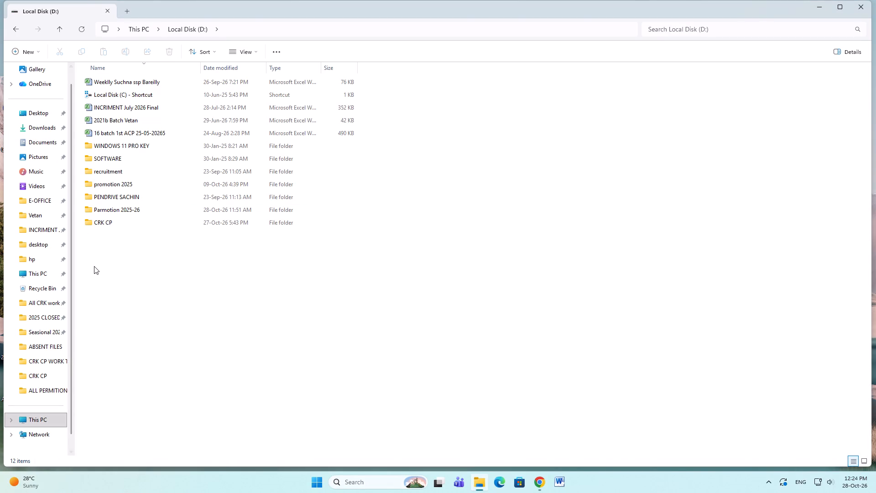
double_click(110, 222)
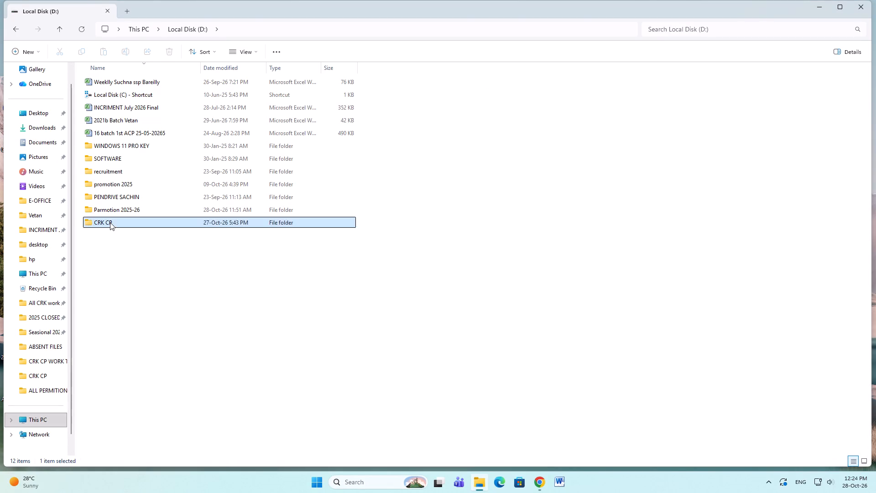
triple_click(111, 127)
left_click(112, 125)
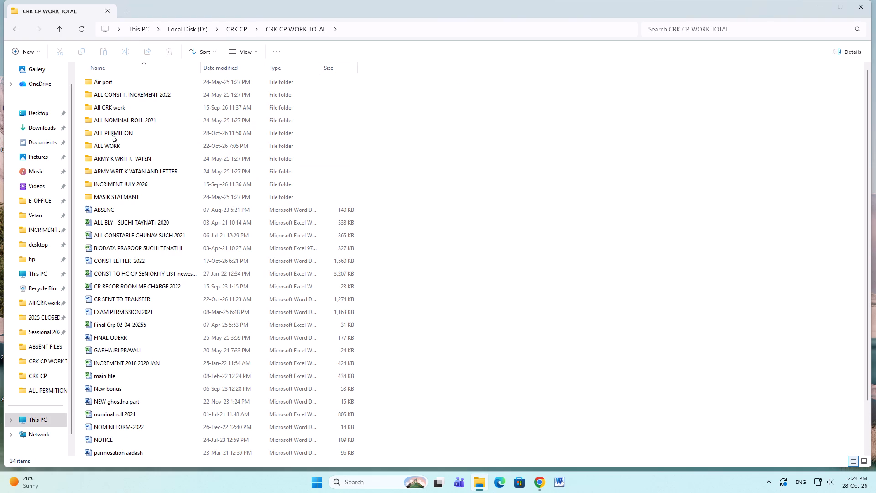
double_click(111, 143)
double_click(112, 111)
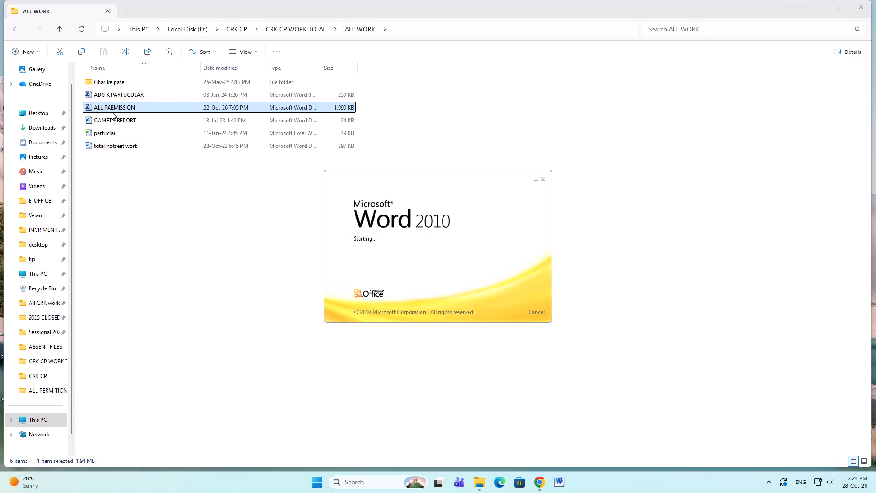
Dismiss the Office activation wizard and duplicate the document's last leave order onto a new page at the end.
key("ctrl+End")
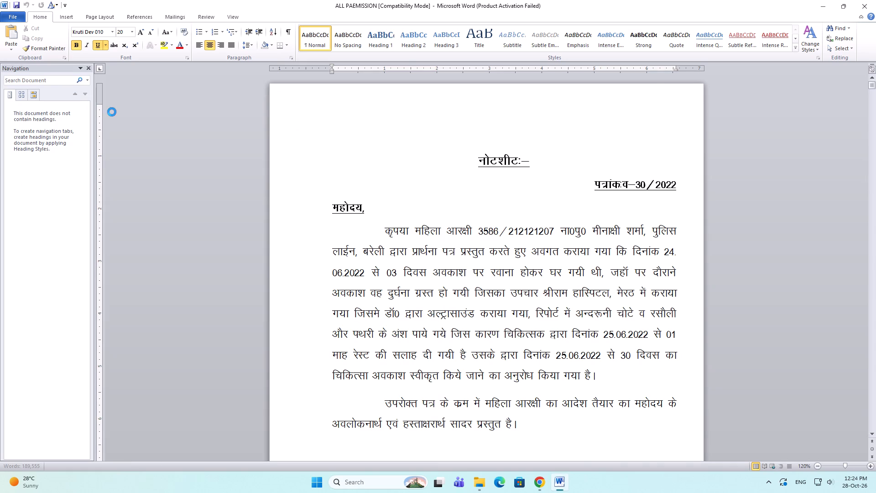
scroll(532, 160, "up", 13)
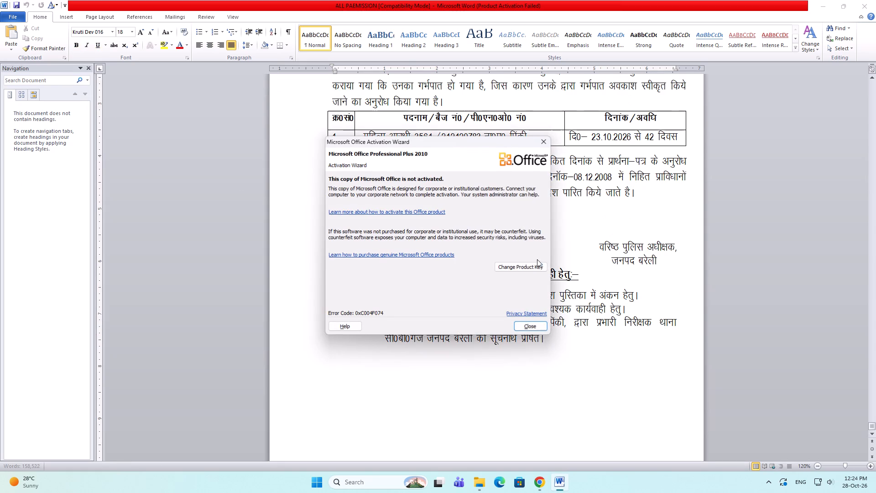
left_click_drag(532, 325, 529, 319)
scroll(332, 130, "up", 9)
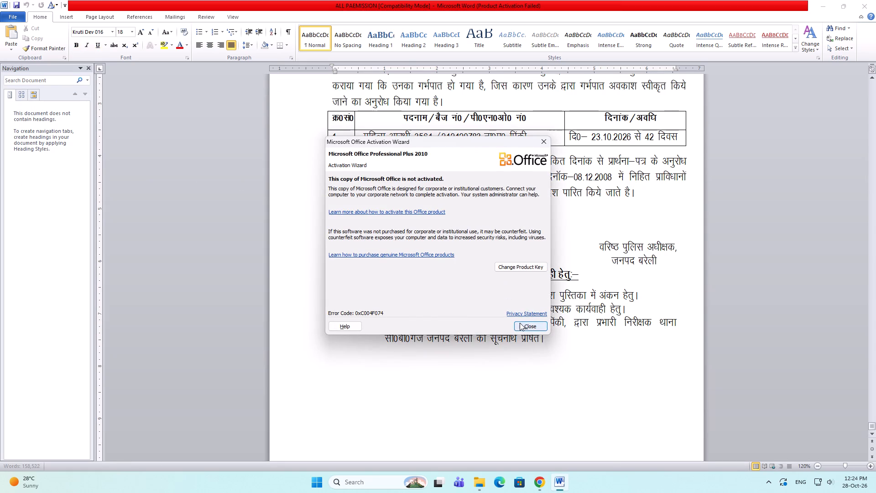
left_click(520, 323)
scroll(412, 206, "up", 7)
left_click_drag(458, 143, 558, 388)
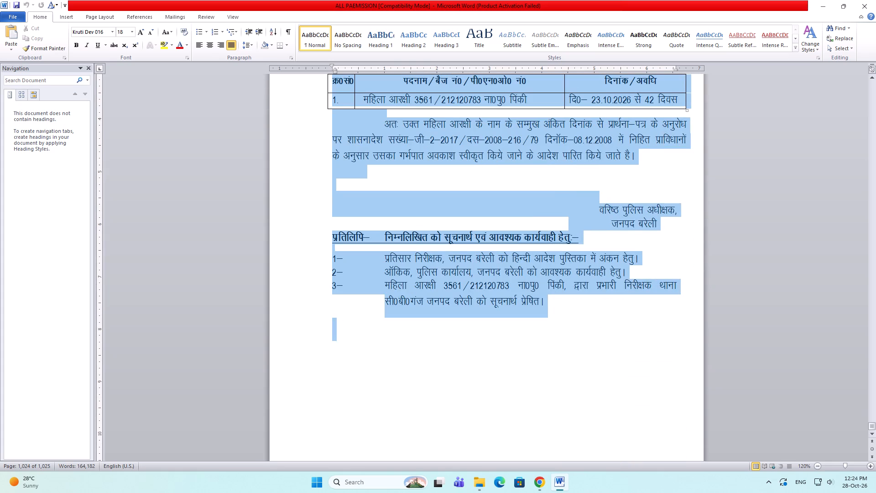
left_click_drag(558, 388, 549, 300)
key("ctrl+c")
key("ctrl+c")
key("ctrl+c")
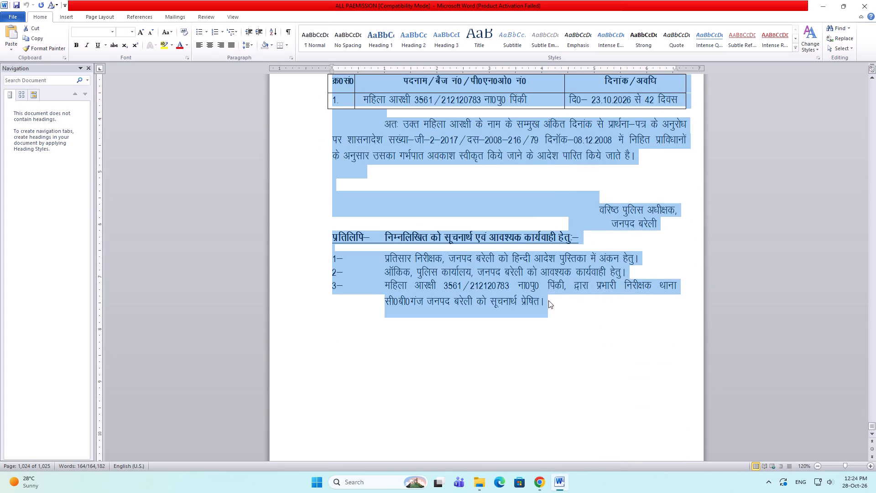
key("ctrl+c")
key("ctrl+c")
key("ctrl+c")
left_click(443, 367)
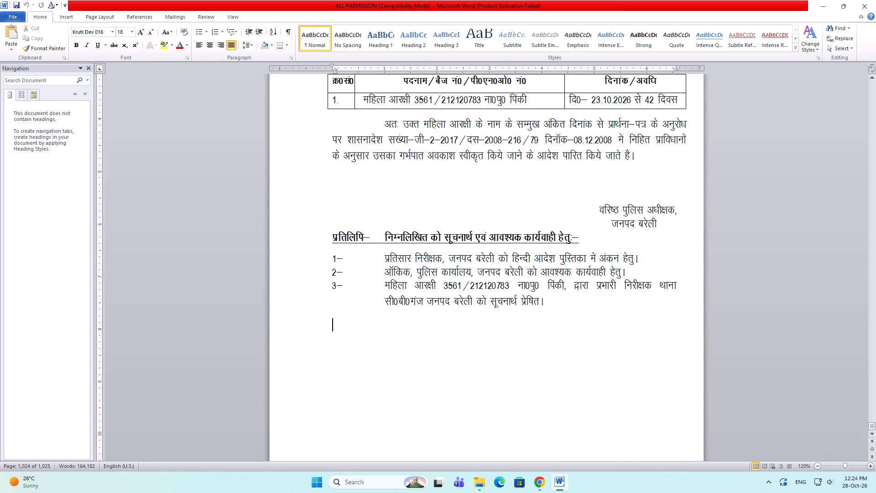
key("ctrl+Return")
key("ctrl+v")
Replace the constable's badge/PNO number and name in the new order's table row with the new applicant's details.
scroll(444, 339, "up", 6)
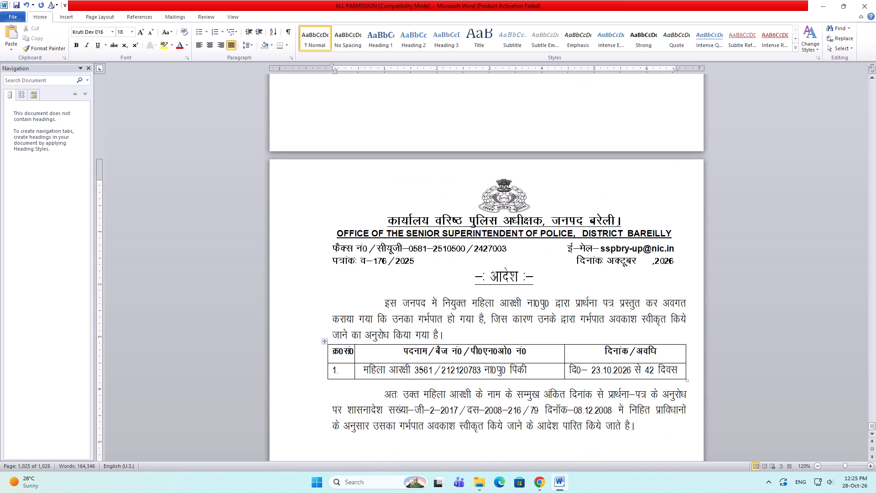
left_click_drag(414, 370, 447, 371)
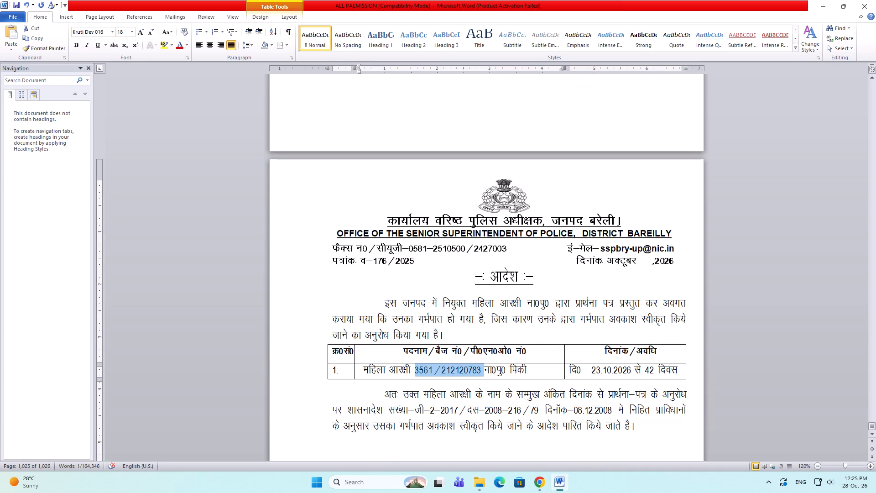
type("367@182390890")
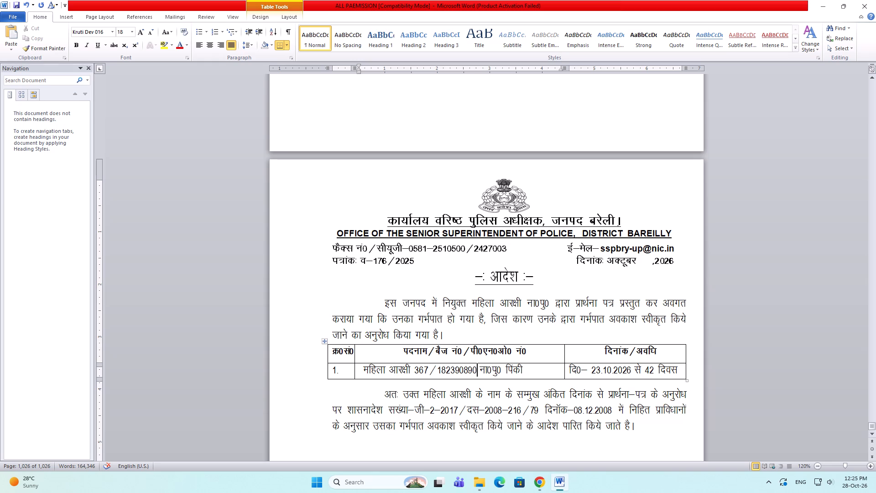
left_click_drag(505, 367, 529, 371)
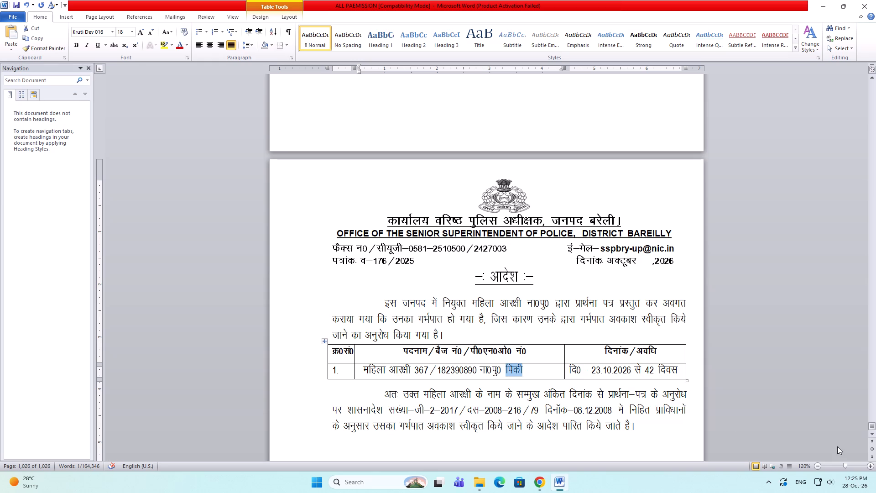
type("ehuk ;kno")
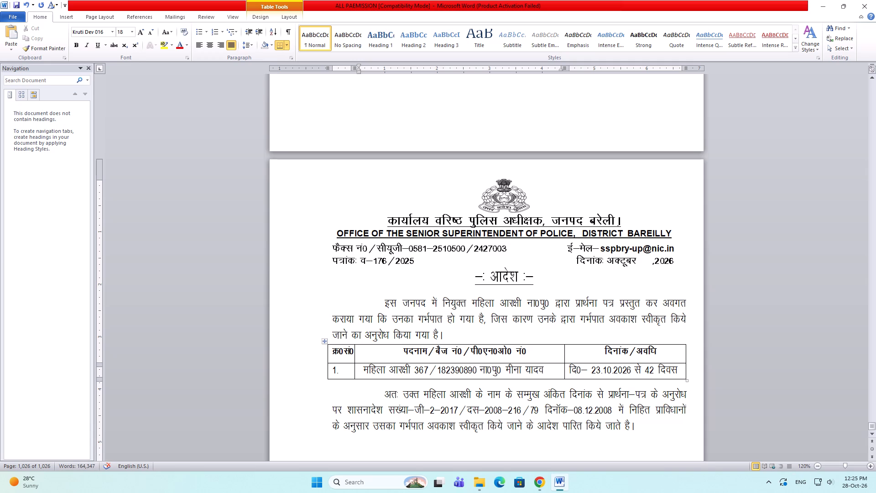
Set the leave start date in the new order's table to 28.10.2026.
left_click_drag(591, 370, 621, 369)
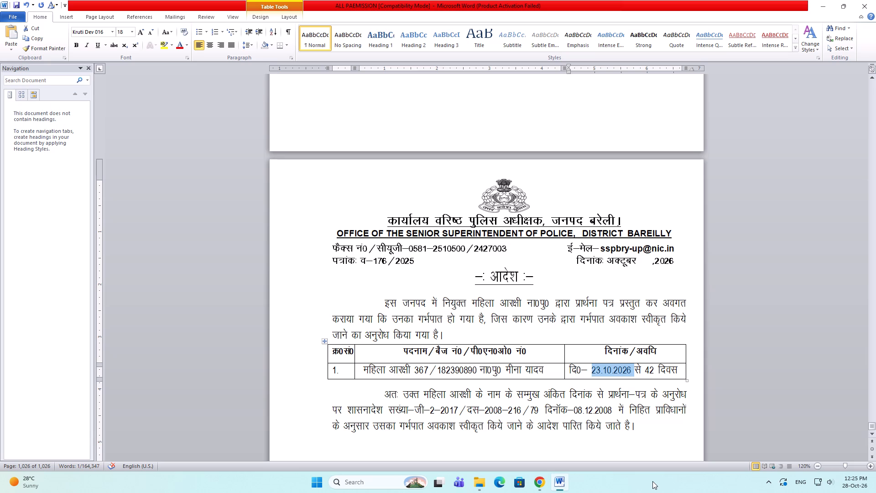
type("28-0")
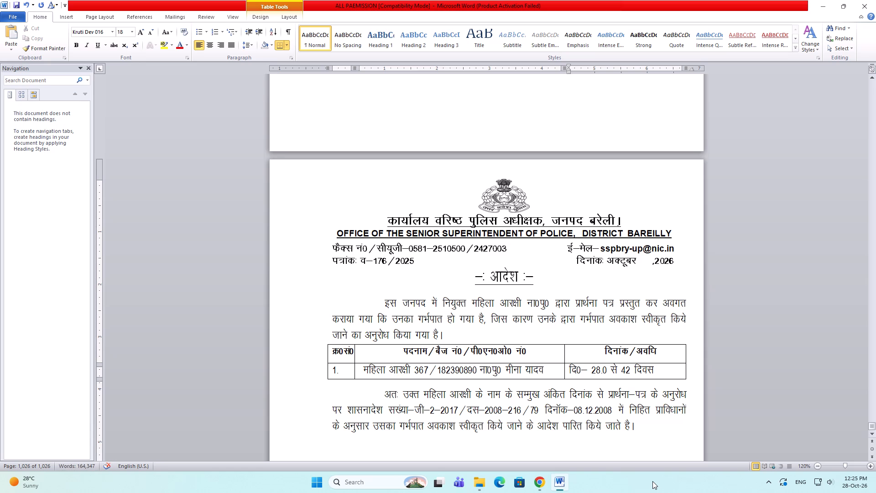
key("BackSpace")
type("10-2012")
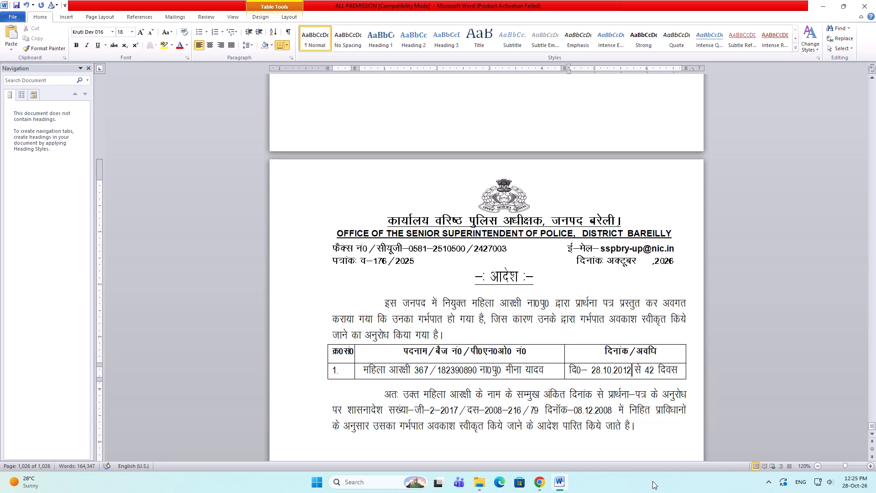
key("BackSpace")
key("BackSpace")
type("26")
Copy the constable's rank, number and name from the table over the old constable's details in item 3 of the प्रतिलिपि list.
scroll(511, 344, "down", 5)
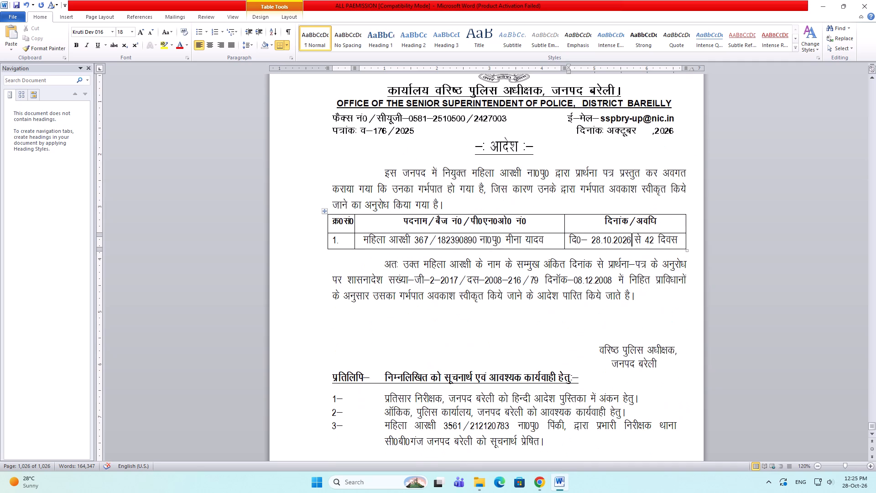
left_click_drag(366, 240, 548, 245)
key("ctrl+c")
key("ctrl+c")
key("ctrl+c")
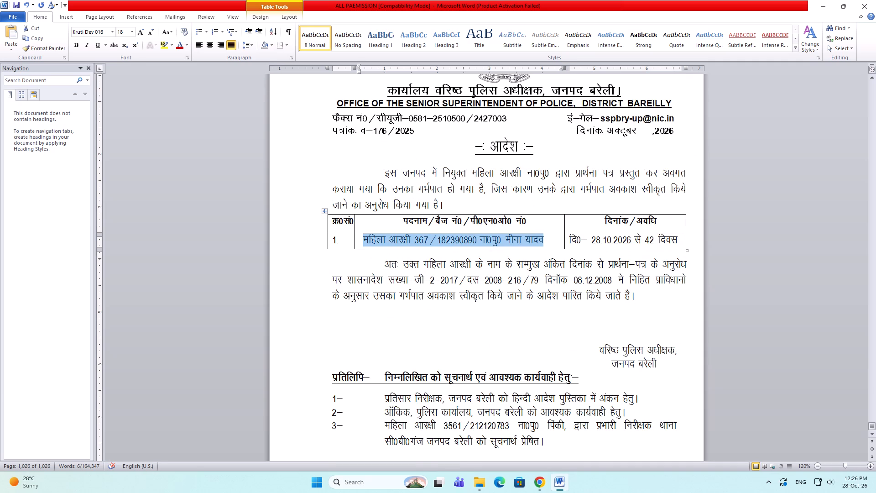
left_click_drag(385, 426, 533, 432)
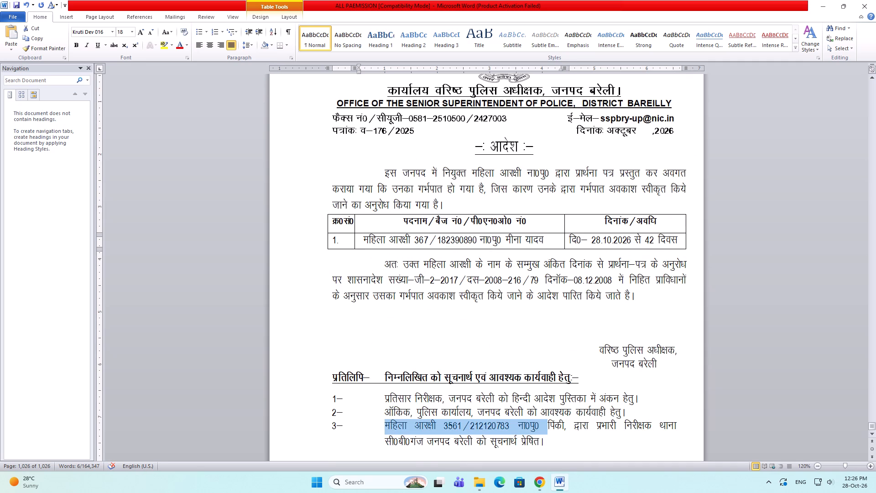
left_click_drag(533, 432, 554, 430)
key("ctrl+v")
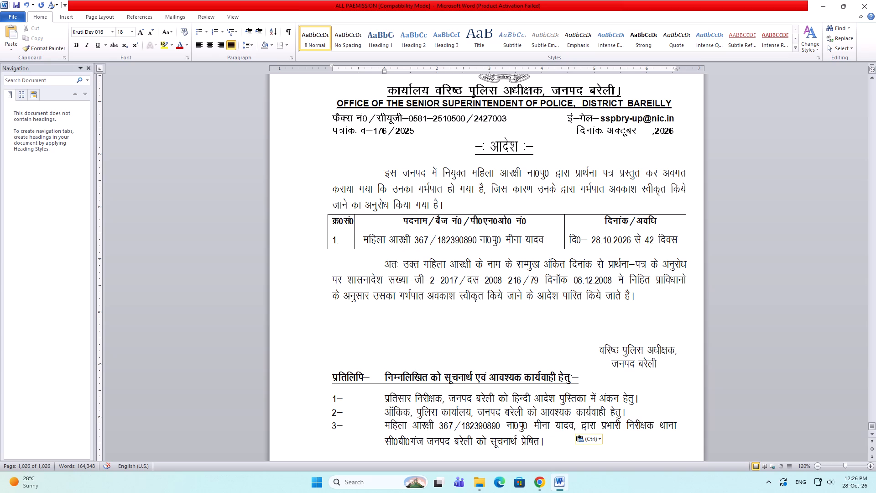
Change the police station name in item 3 of the प्रतिलिपि list to बारादरी.
left_click_drag(385, 439, 420, 442)
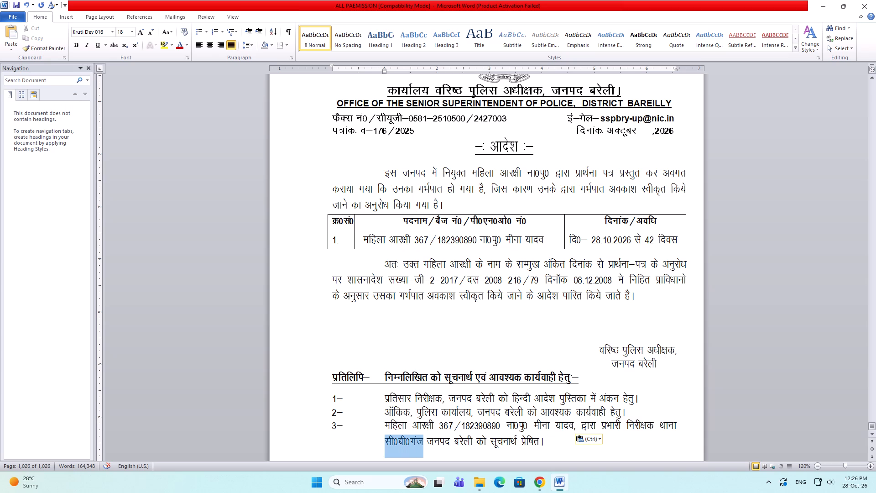
left_click_drag(420, 442, 421, 442)
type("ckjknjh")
Print only the current page containing the new leave order.
scroll(401, 351, "up", 3)
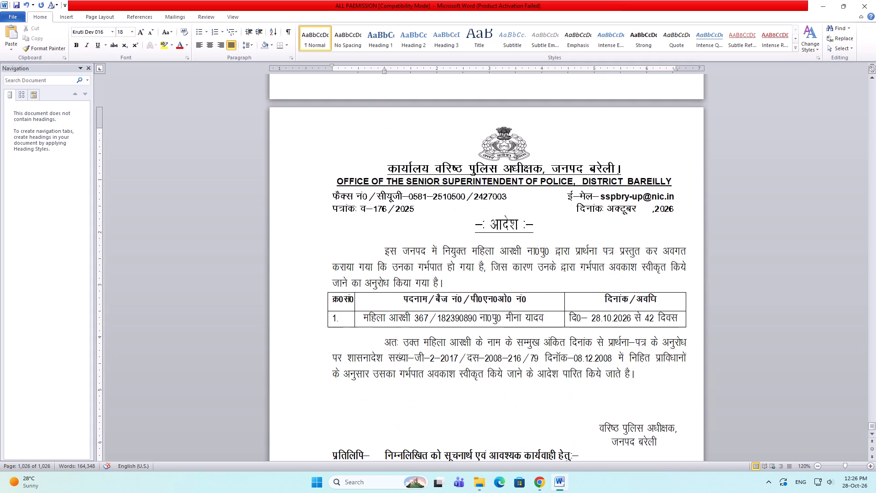
left_click(406, 285)
key("ctrl+p")
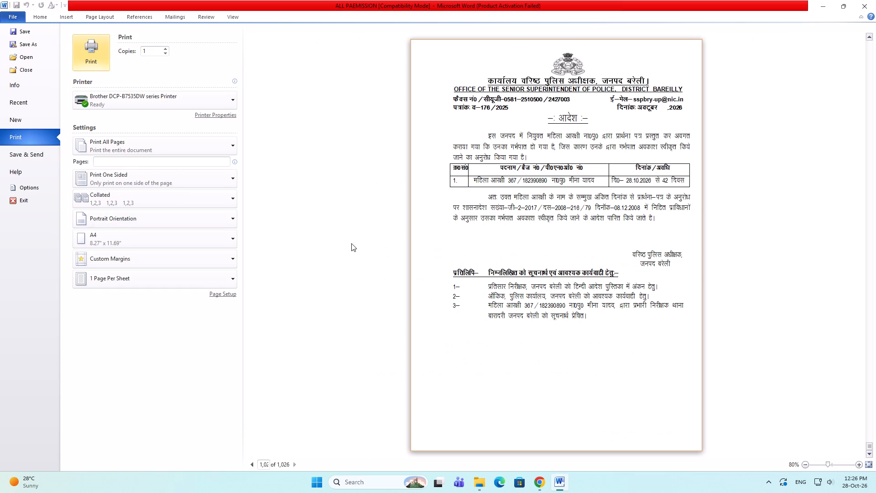
left_click(121, 150)
left_click(120, 215)
left_click(92, 64)
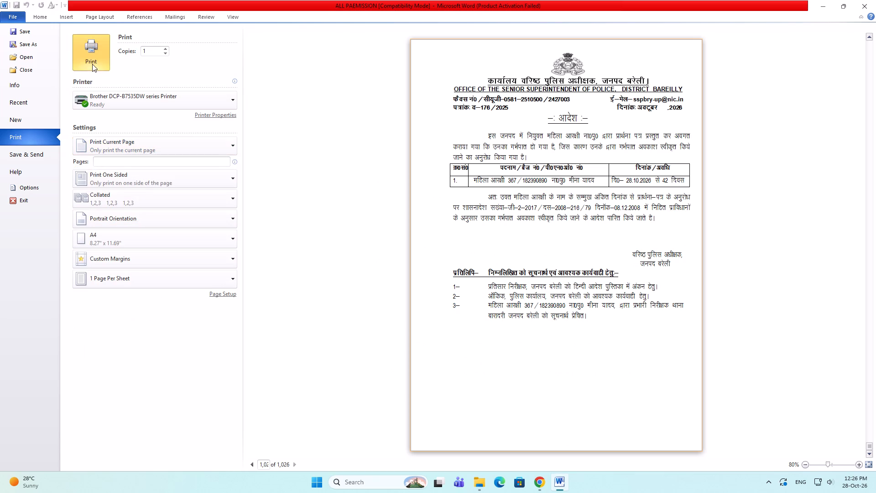
Save the ALL PAEMISSION document.
key("ctrl+s")
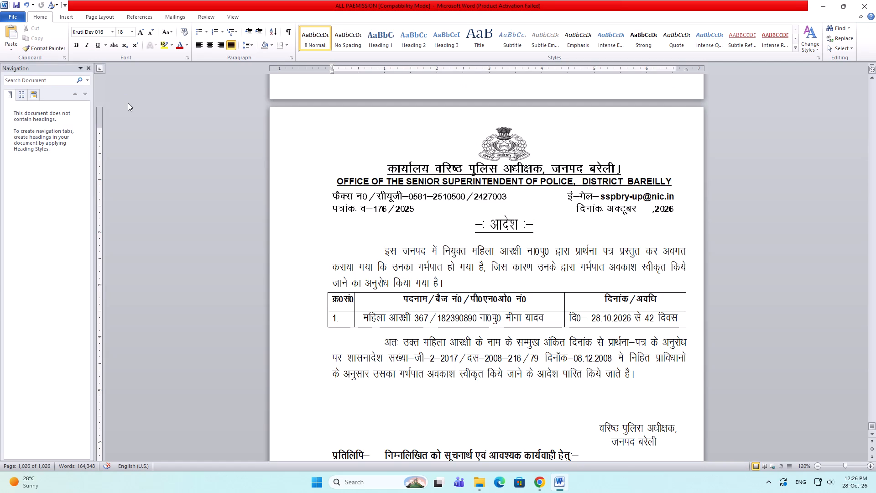
key("ctrl+s")
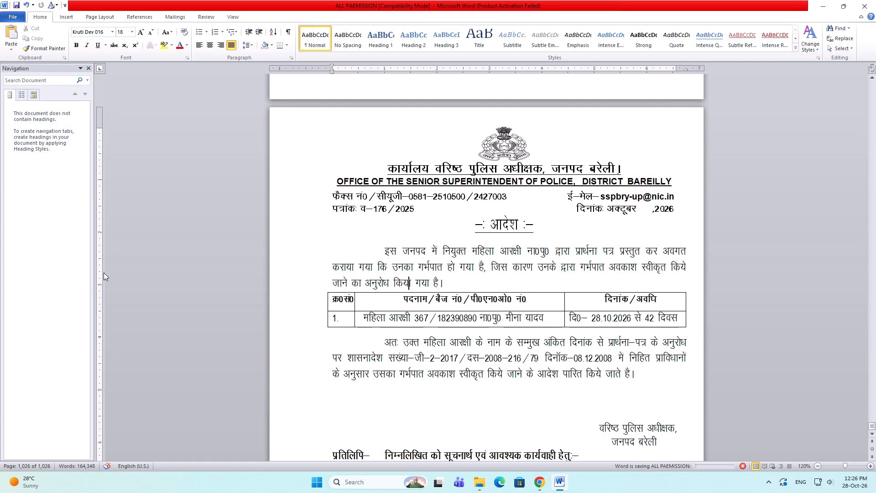
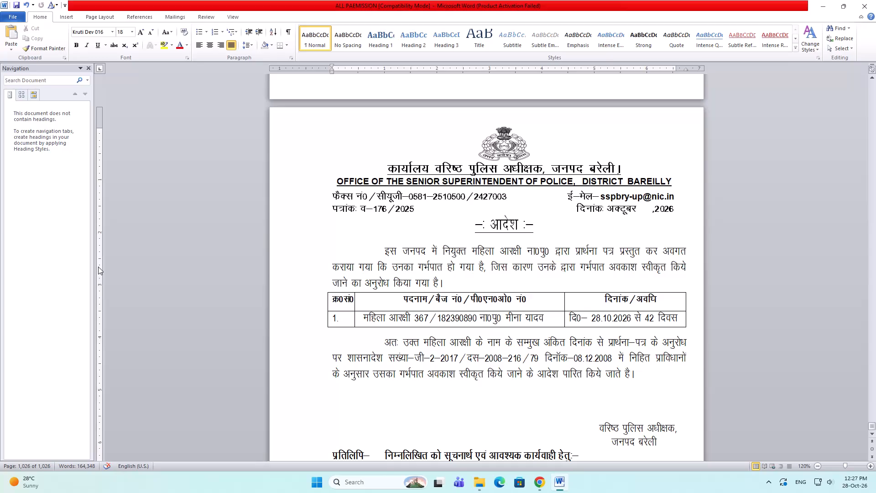
Save and close the ALL PAEMISSION document, and close the ALL WORK folder window.
key("ctrl+s")
left_click(875, 0)
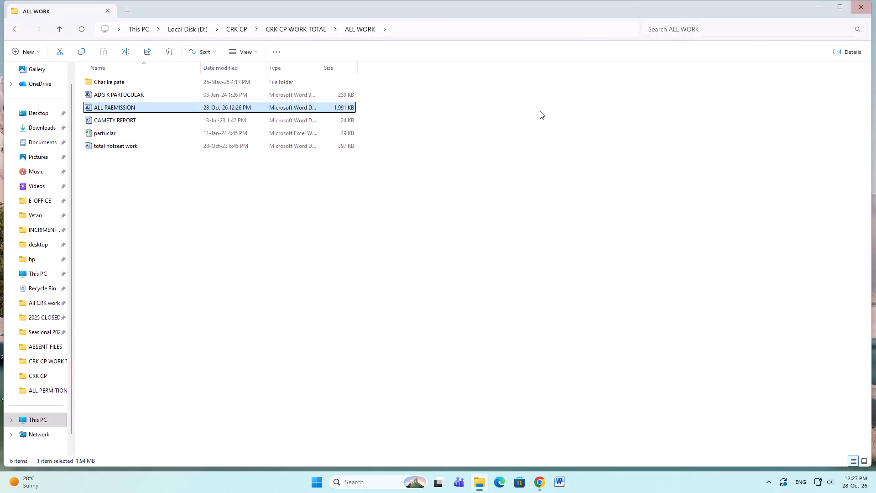
left_click(866, 7)
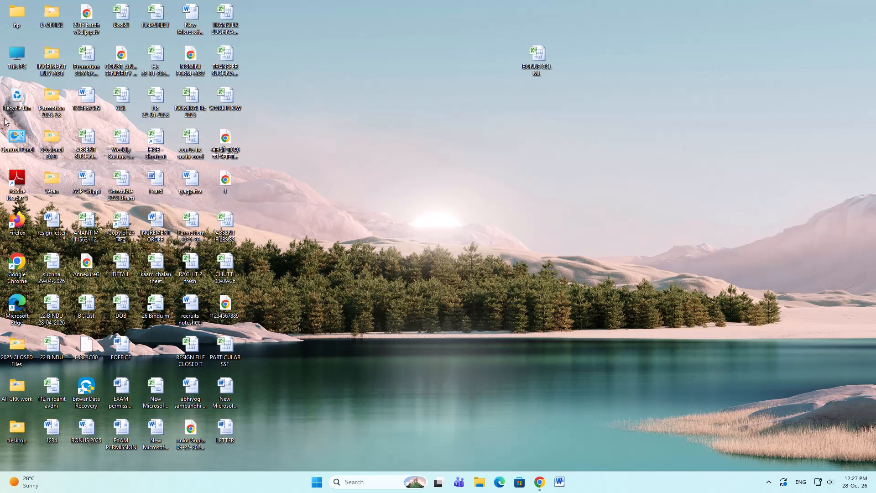
Open the CR SENT TO TRANSFER document from the CRK CP WORK TOTAL folder inside CRK CP on drive D, dismissing the activation notice.
double_click(15, 56)
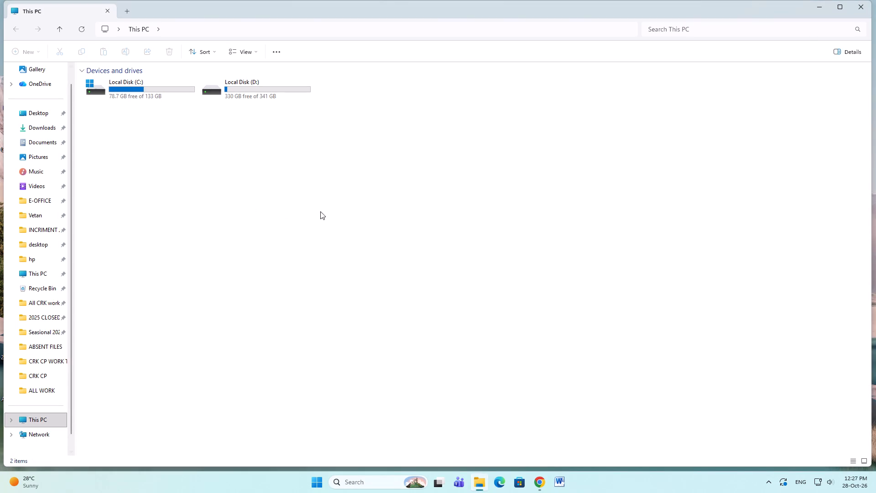
double_click(244, 80)
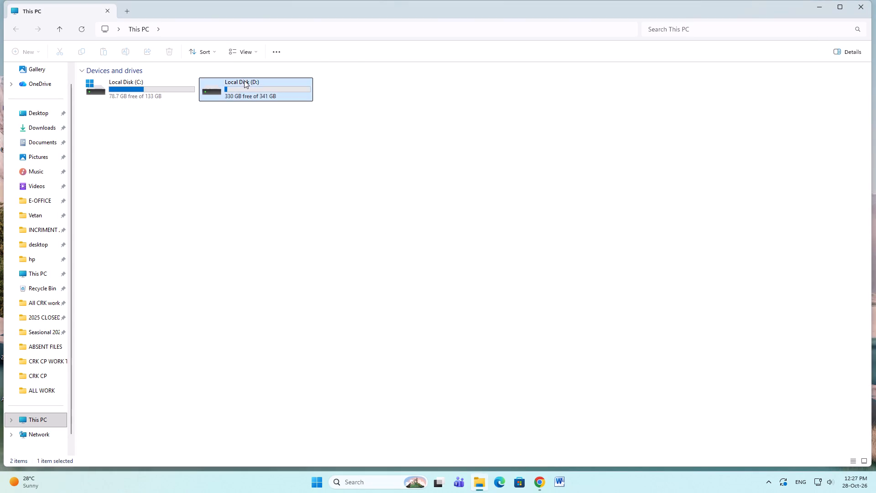
double_click(114, 222)
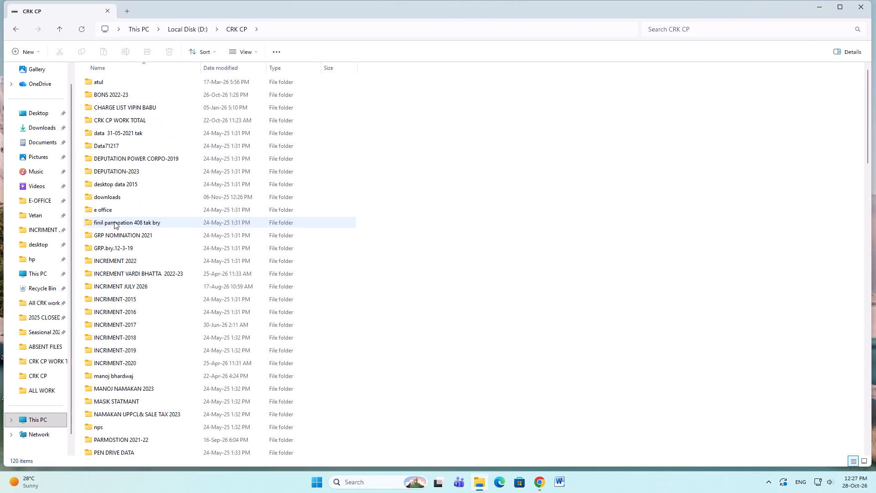
double_click(114, 123)
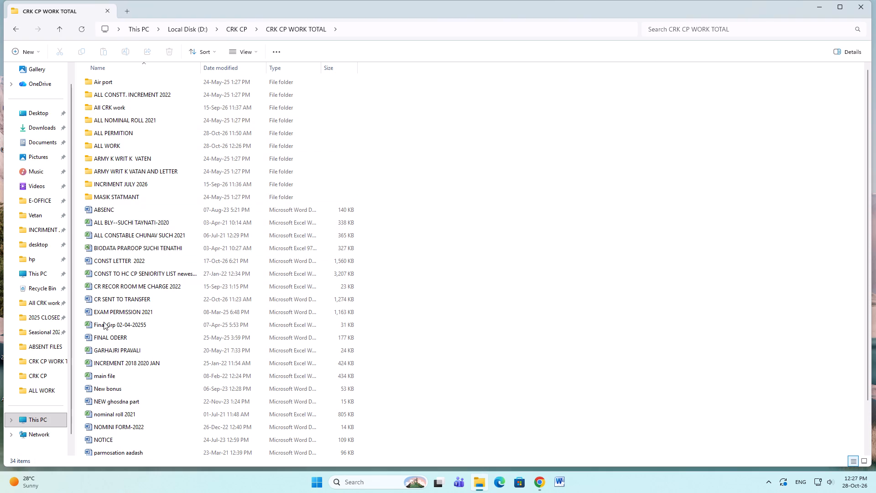
left_click(125, 258)
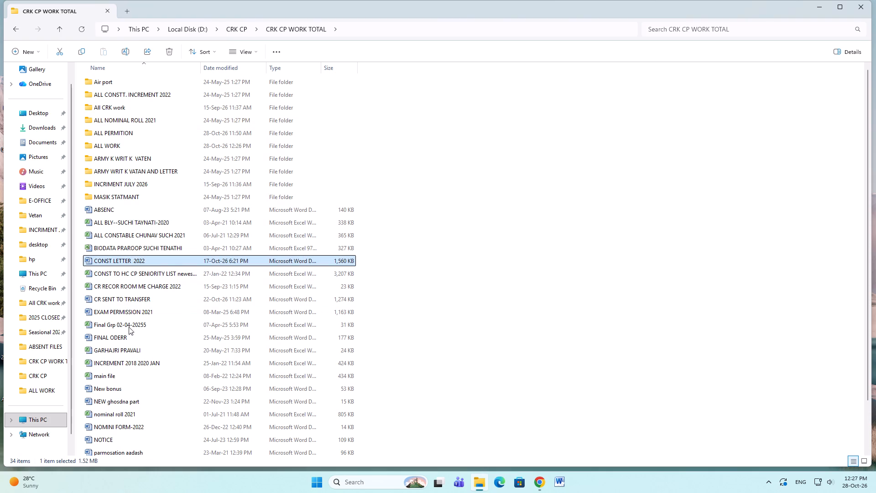
double_click(131, 301)
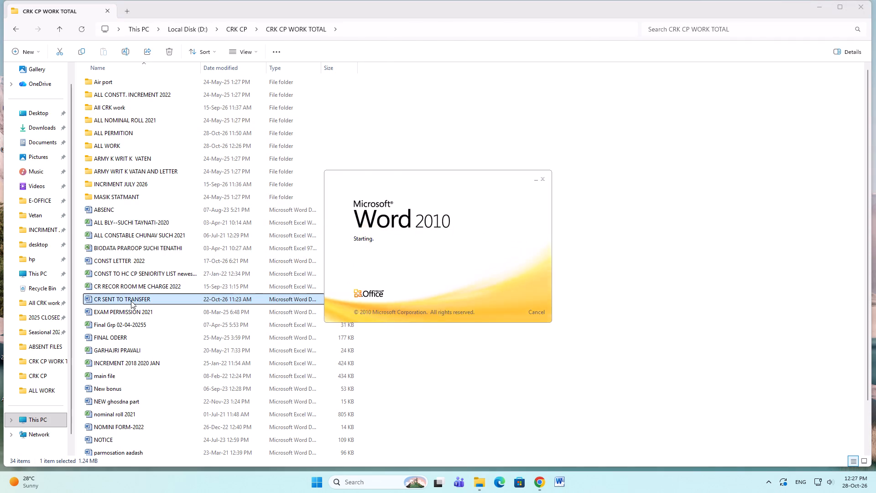
key("ctrl+End")
scroll(272, 275, "up", 13)
left_click(532, 322)
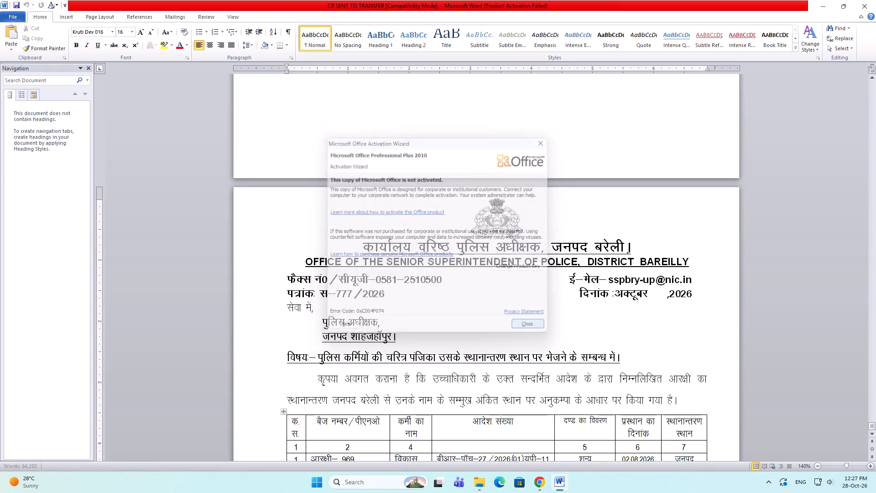
Copy the whole October 2026 letter addressed to शाहजहाँपुर/पीलीभीत onto a new page at the end of the document.
scroll(465, 294, "up", 20)
scroll(465, 294, "up", 20)
scroll(461, 258, "up", 4)
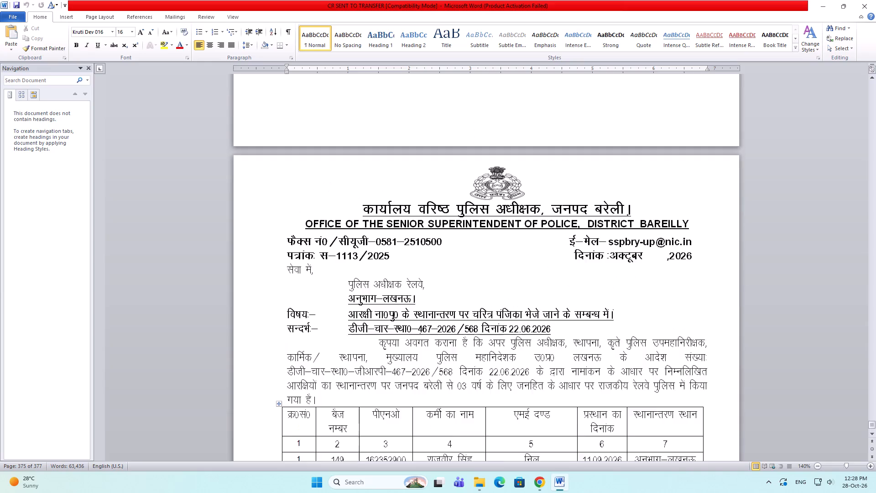
scroll(461, 258, "up", 20)
scroll(461, 258, "up", 9)
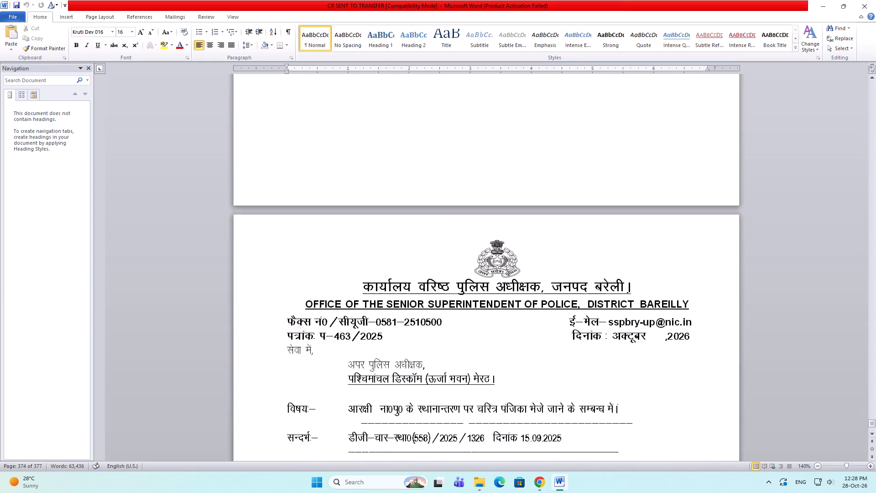
scroll(462, 263, "up", 20)
scroll(462, 263, "up", 20)
scroll(462, 263, "up", 14)
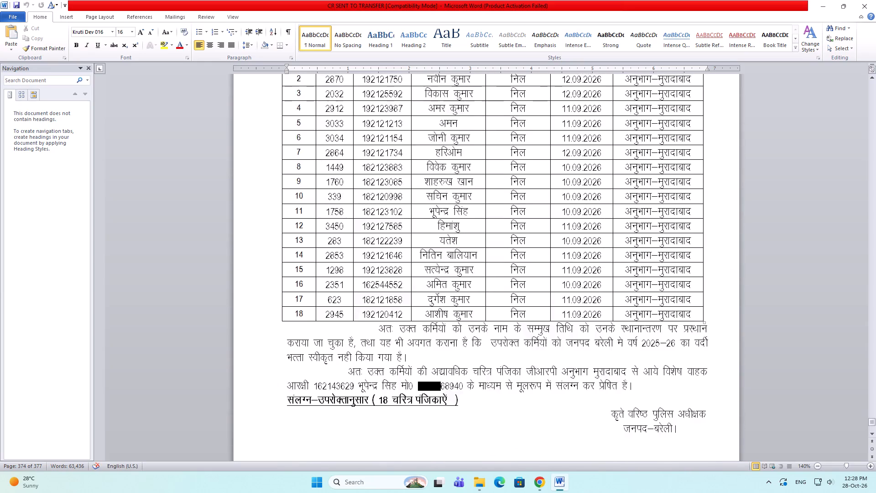
scroll(459, 263, "up", 20)
scroll(459, 263, "up", 18)
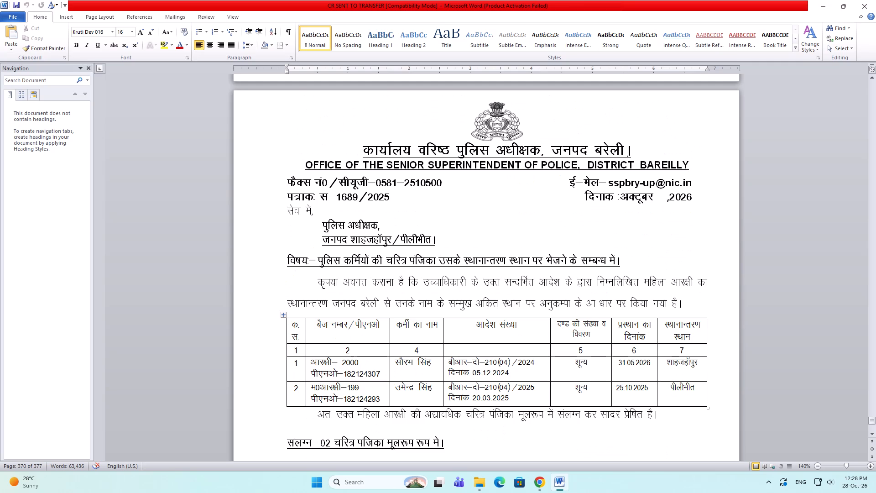
scroll(464, 261, "up", 8)
scroll(464, 261, "down", 3)
scroll(464, 261, "up", 18)
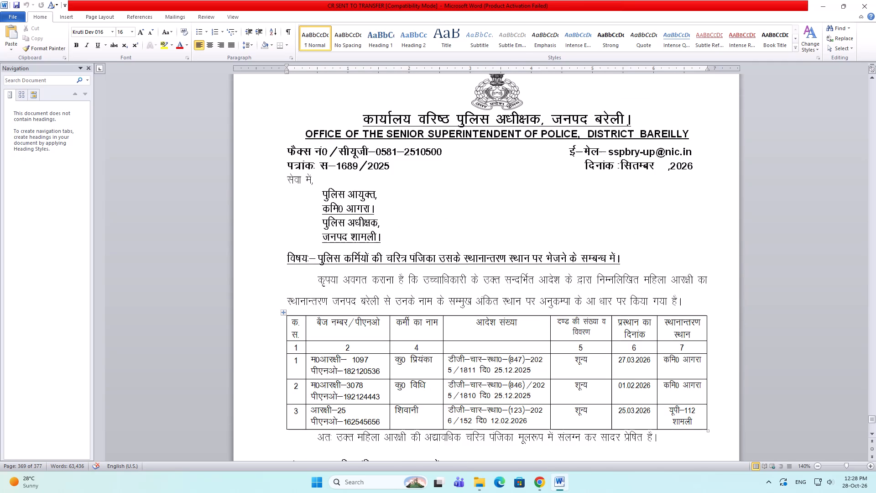
scroll(464, 261, "down", 18)
scroll(450, 259, "down", 5)
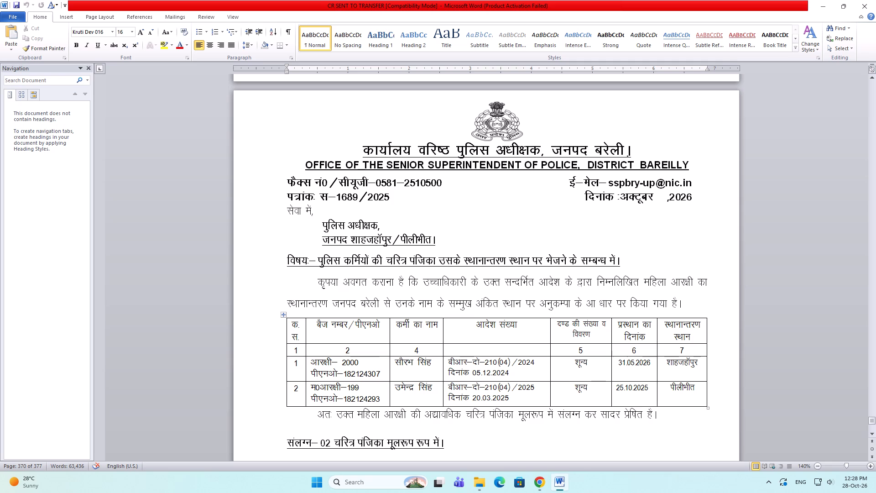
left_click_drag(468, 124, 675, 376)
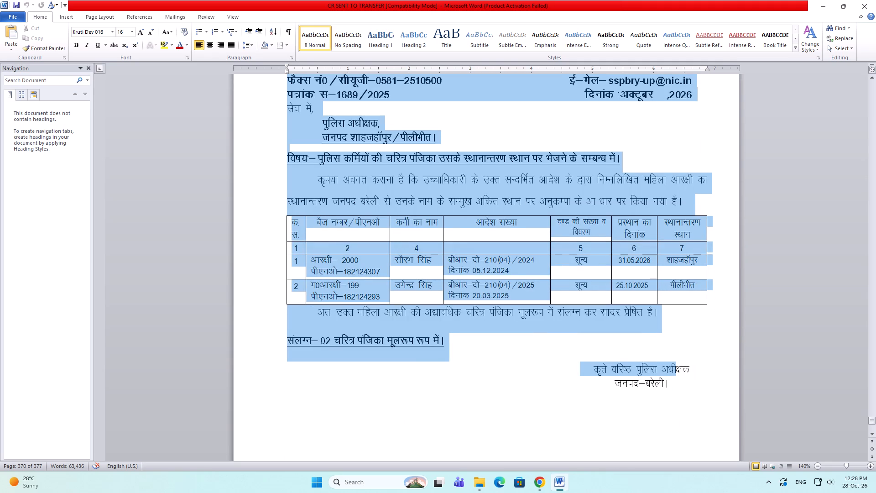
left_click_drag(675, 376, 676, 387)
key("ctrl+c")
key("ctrl+c")
key("ctrl+c")
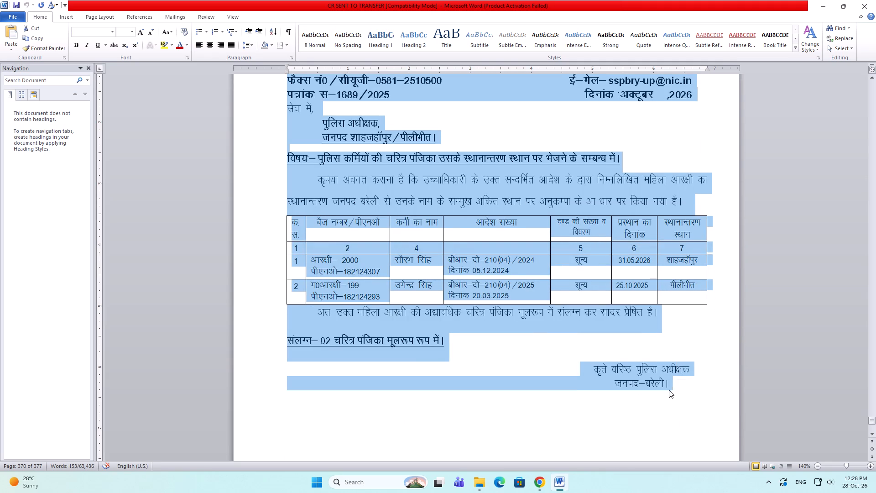
key("ctrl+c")
scroll(641, 399, "down", 9)
key("ctrl+End")
key("ctrl+Return")
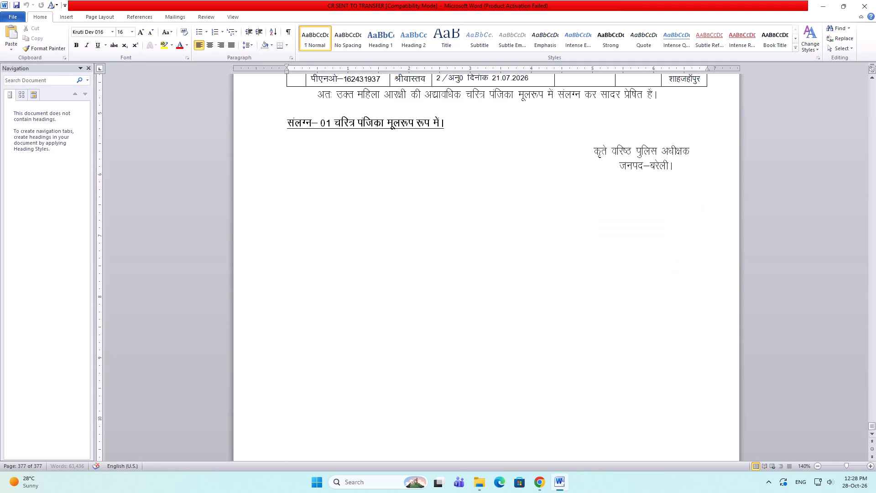
key("ctrl+v")
scroll(458, 332, "up", 4)
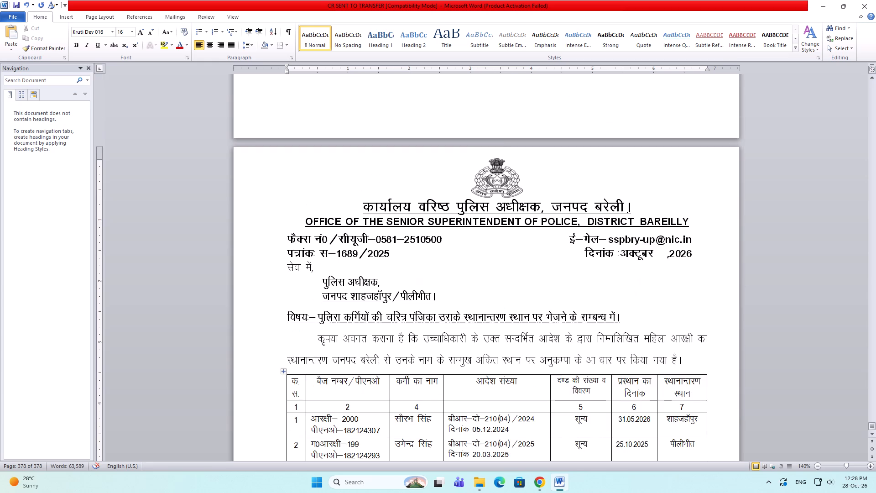
Change the addressee's title in the new letter to वरिष्ठ पुलिस अधीक्षक.
scroll(396, 375, "down", 4)
left_click(322, 160)
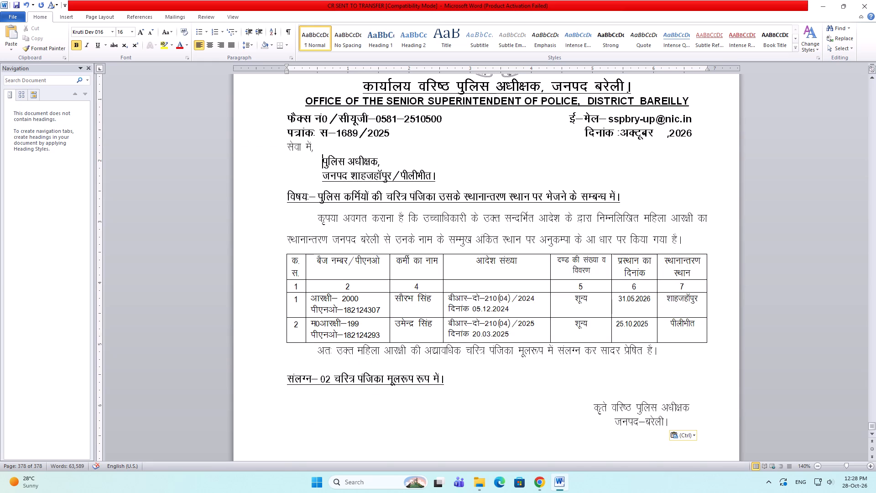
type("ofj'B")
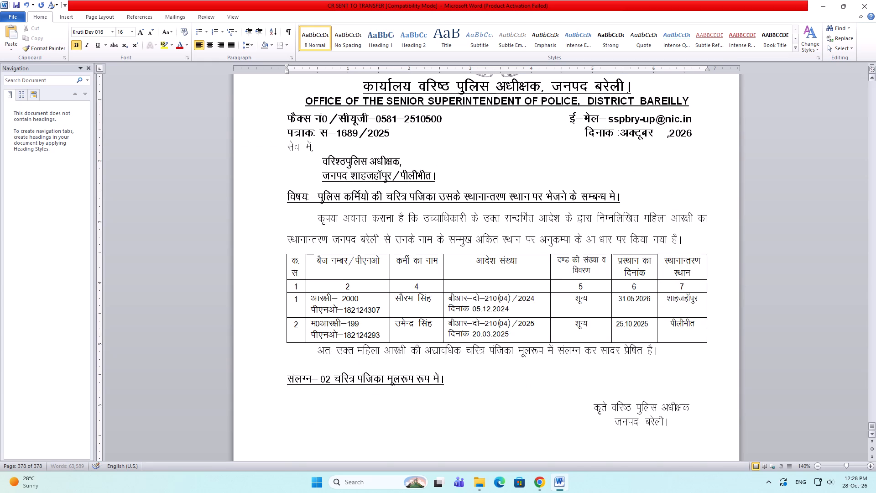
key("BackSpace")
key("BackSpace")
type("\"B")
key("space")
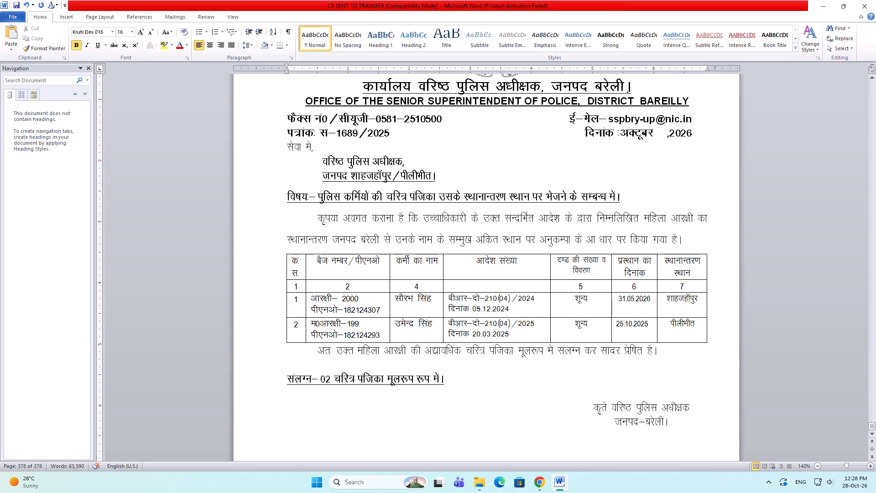
Change the addressee's district in the new letter to बुलन्दशहर.
left_click_drag(351, 173, 431, 176)
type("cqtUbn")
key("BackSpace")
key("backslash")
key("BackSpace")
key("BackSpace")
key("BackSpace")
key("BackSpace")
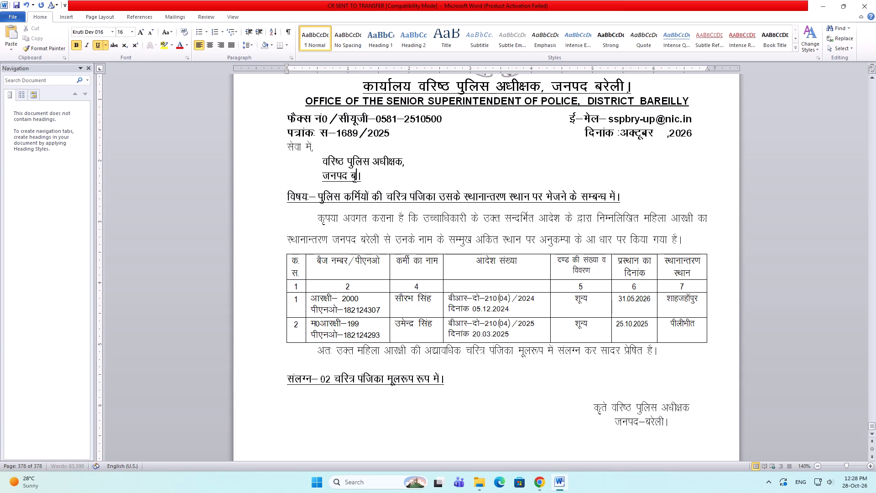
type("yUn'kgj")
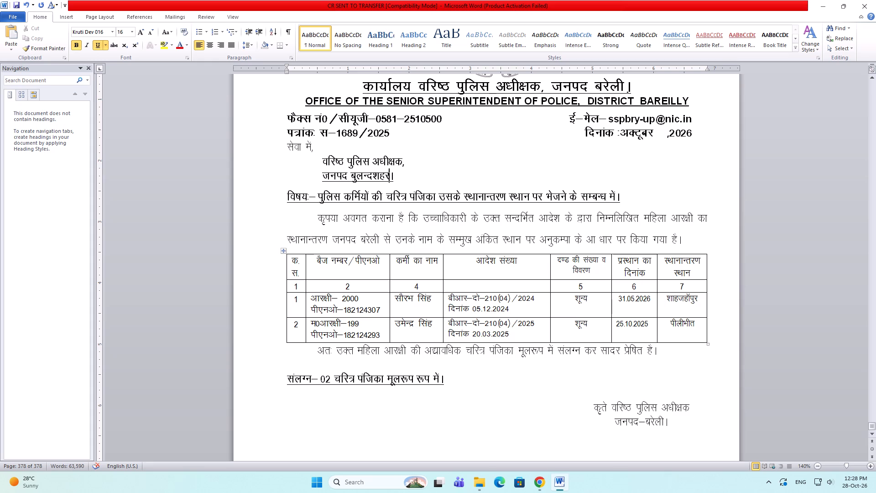
Delete the row of the second constable from the new letter's table.
left_click_drag(296, 328, 661, 336)
right_click(661, 336)
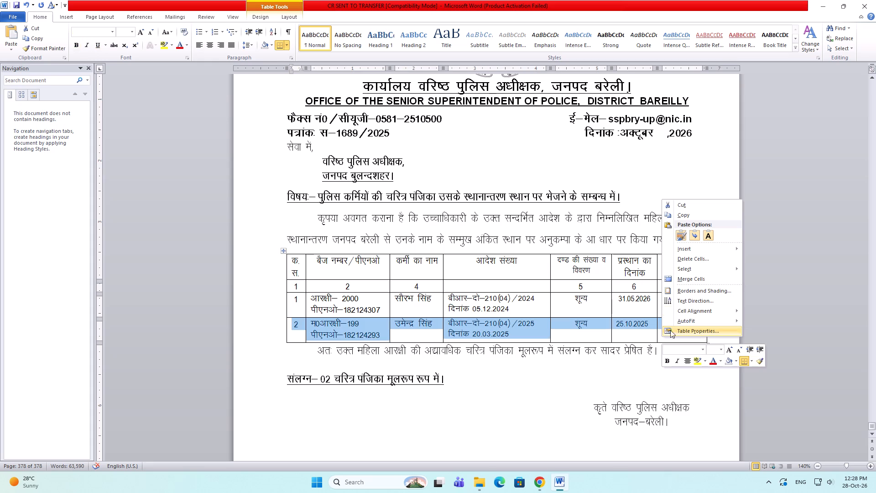
left_click(678, 261)
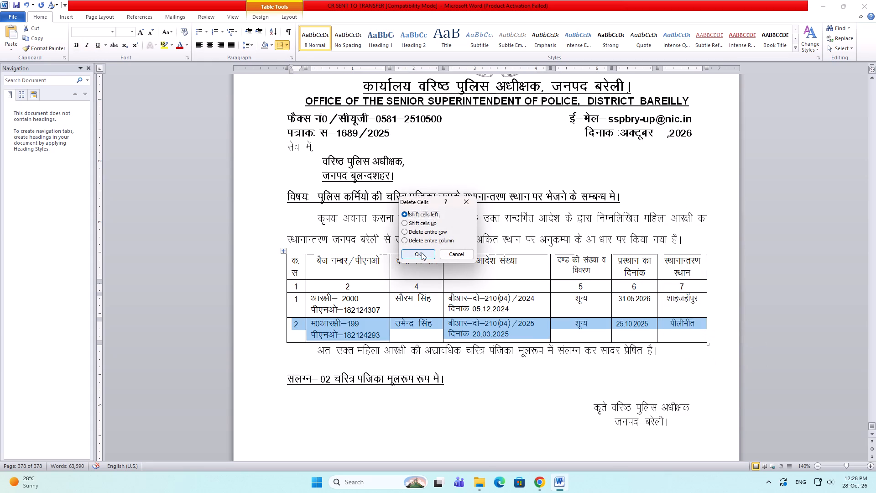
left_click(422, 252)
Replace the badge number and the पीएनओ number in the remaining table row with the new constable's numbers.
left_click_drag(344, 297, 358, 299)
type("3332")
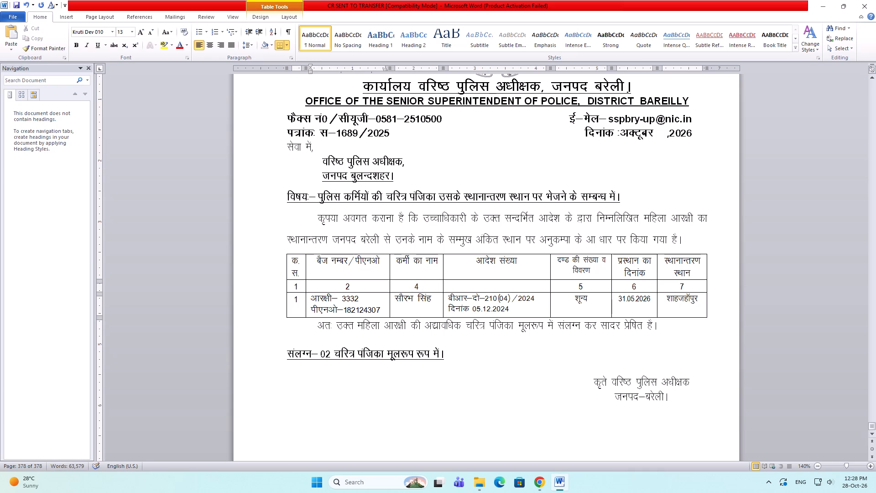
left_click_drag(344, 308, 377, 310)
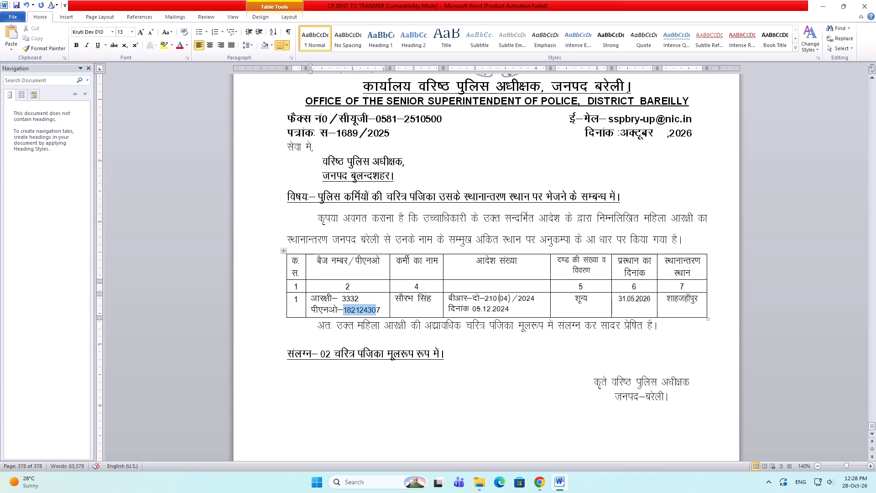
key("Delete")
key("Delete")
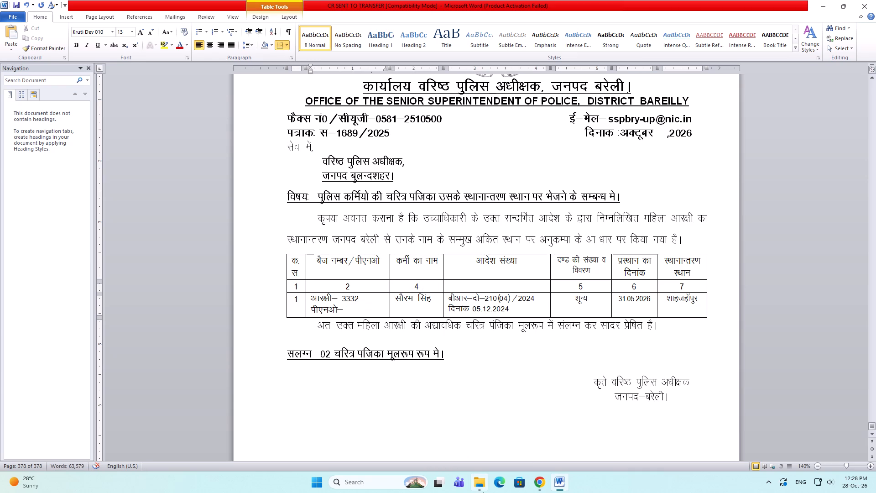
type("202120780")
Replace the name in the कर्मी का नाम column with the new constable's name.
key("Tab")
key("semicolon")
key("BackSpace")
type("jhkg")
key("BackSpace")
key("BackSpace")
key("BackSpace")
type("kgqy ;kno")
Set the order date in the आदेश संख्या column to 24.12.2024.
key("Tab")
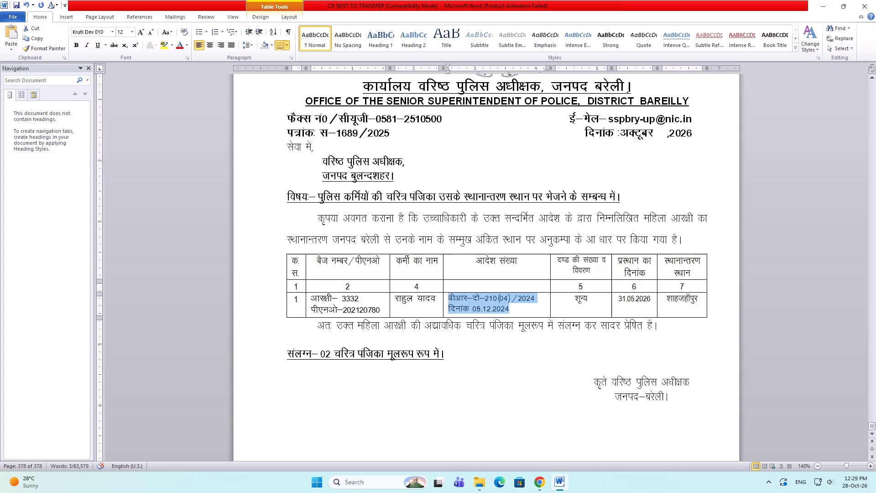
left_click(480, 307)
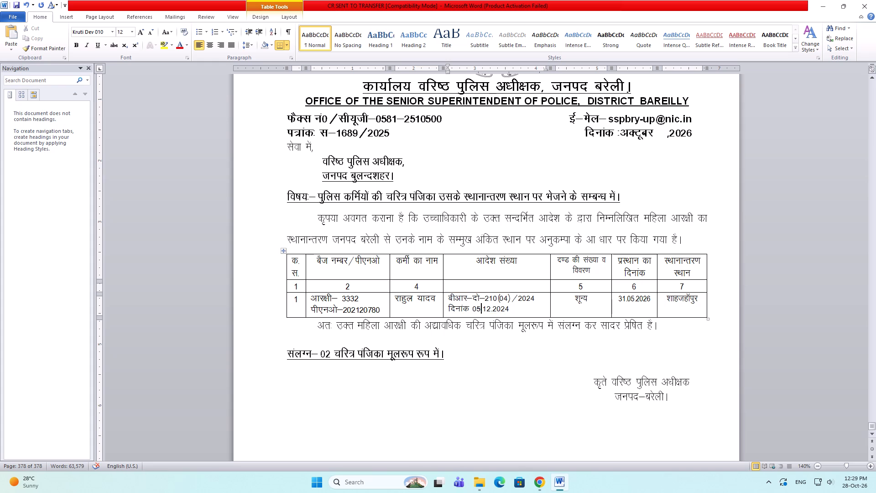
left_click_drag(474, 309, 507, 309)
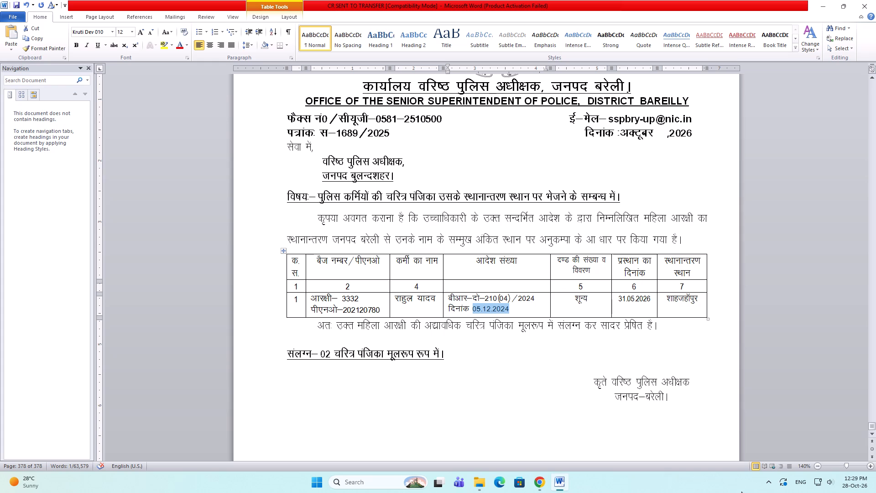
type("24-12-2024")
Set the departure date in the प्रस्थान का दिनांक column to 12.07.2026.
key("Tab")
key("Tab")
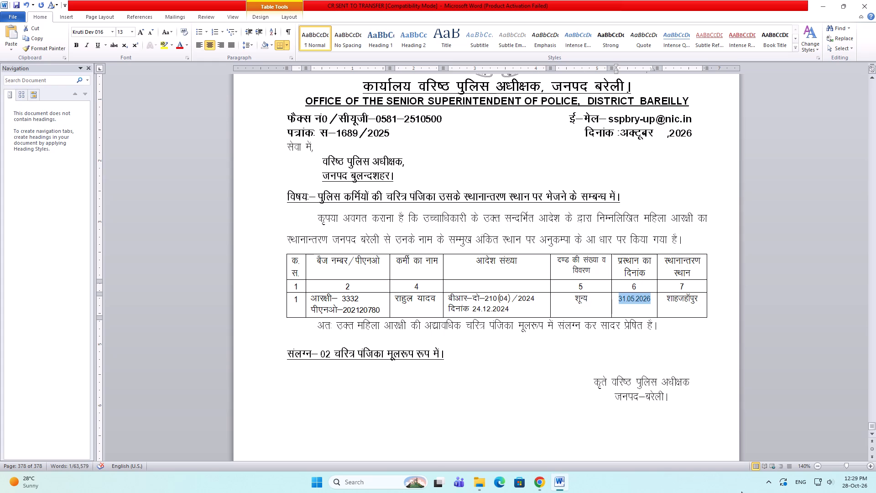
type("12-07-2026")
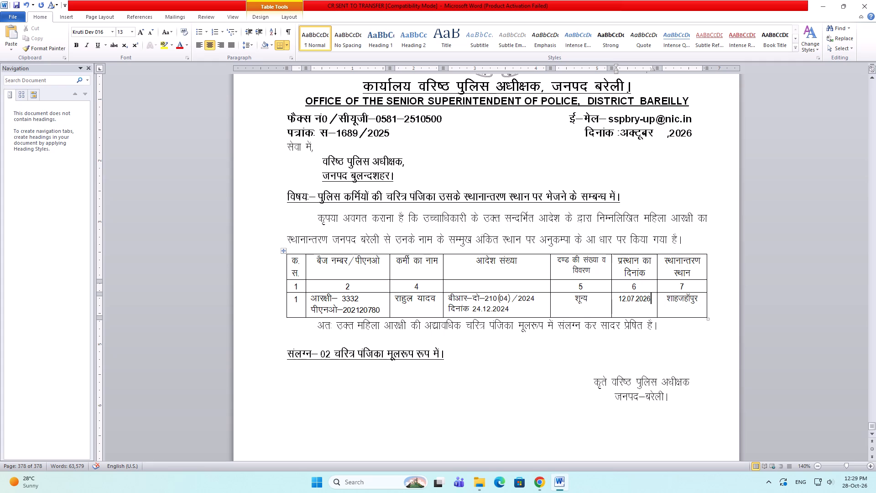
Replace the transfer place in the स्थानान्तरण स्थान column of the constable's row with बदायॅ।.
left_click_drag(665, 298, 701, 304)
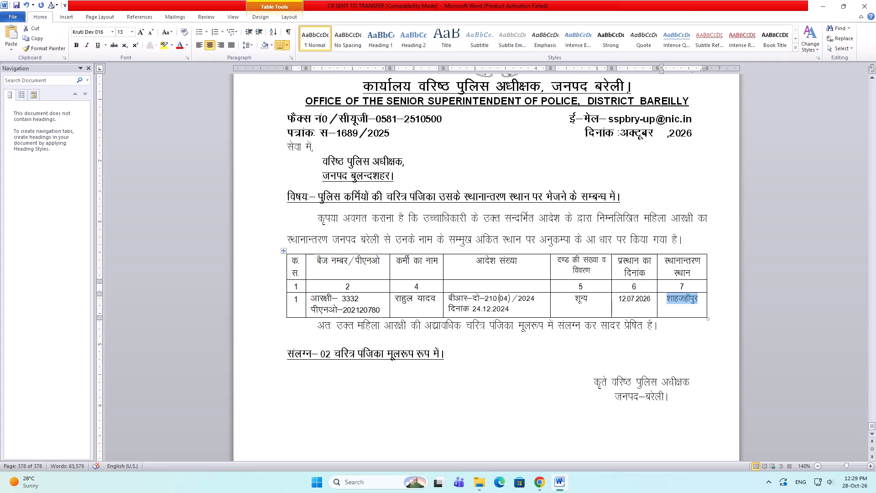
left_click_drag(683, 273, 684, 288)
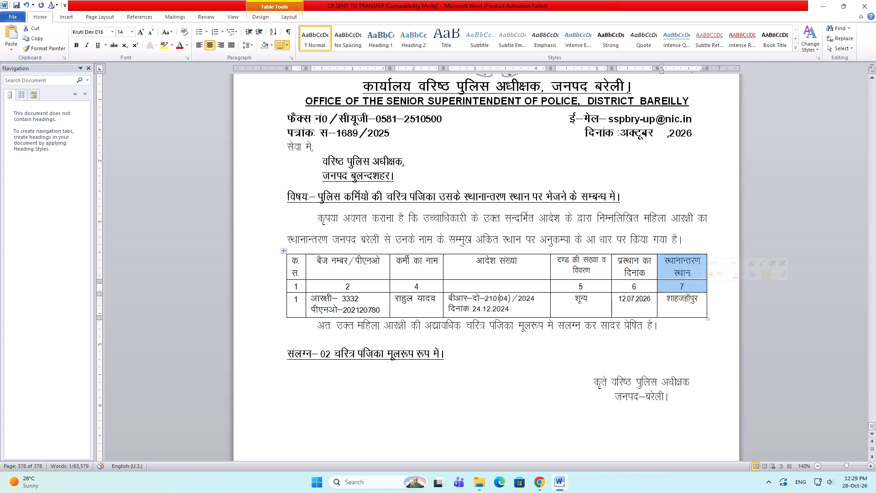
left_click(683, 304)
double_click(682, 299)
key("Delete")
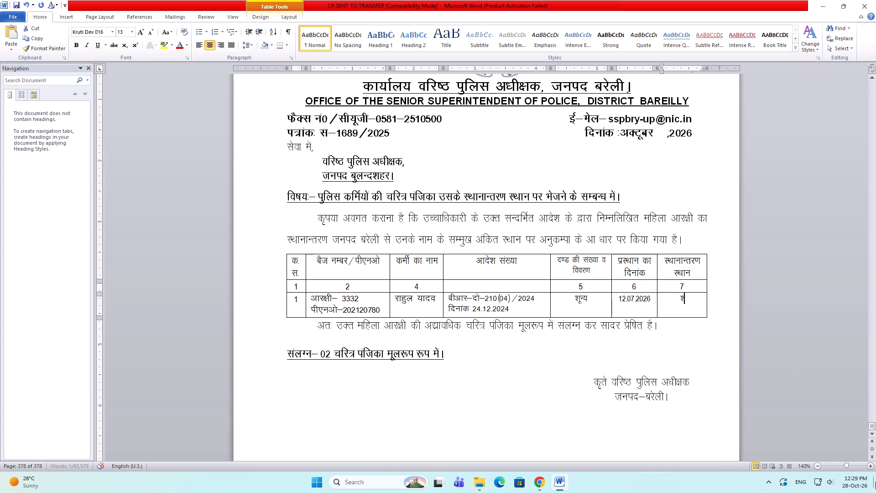
key("Delete")
key("Delete")
key("BackSpace")
key("BackSpace")
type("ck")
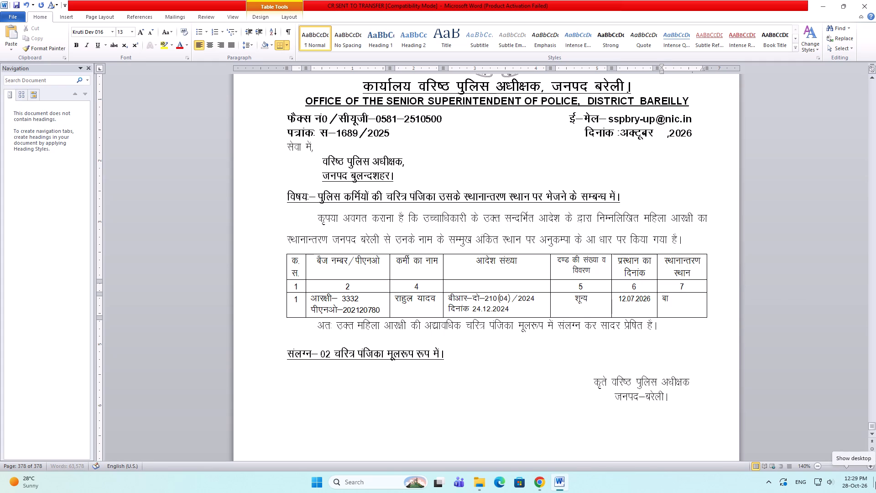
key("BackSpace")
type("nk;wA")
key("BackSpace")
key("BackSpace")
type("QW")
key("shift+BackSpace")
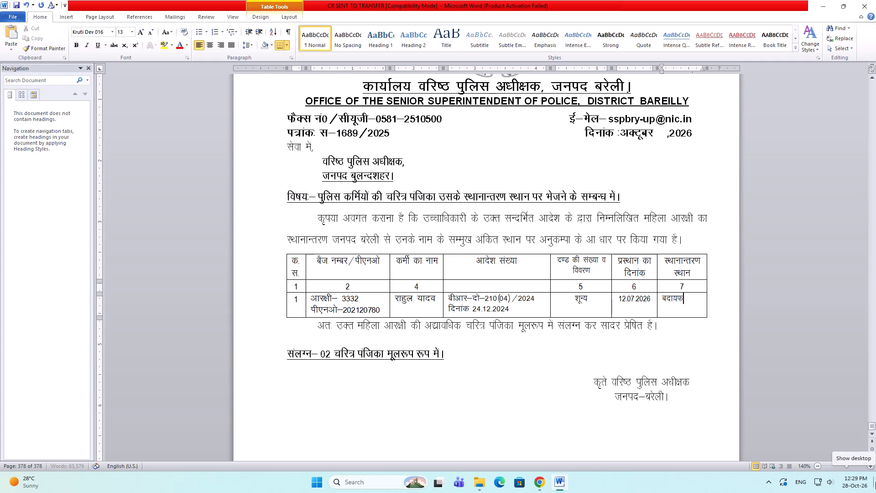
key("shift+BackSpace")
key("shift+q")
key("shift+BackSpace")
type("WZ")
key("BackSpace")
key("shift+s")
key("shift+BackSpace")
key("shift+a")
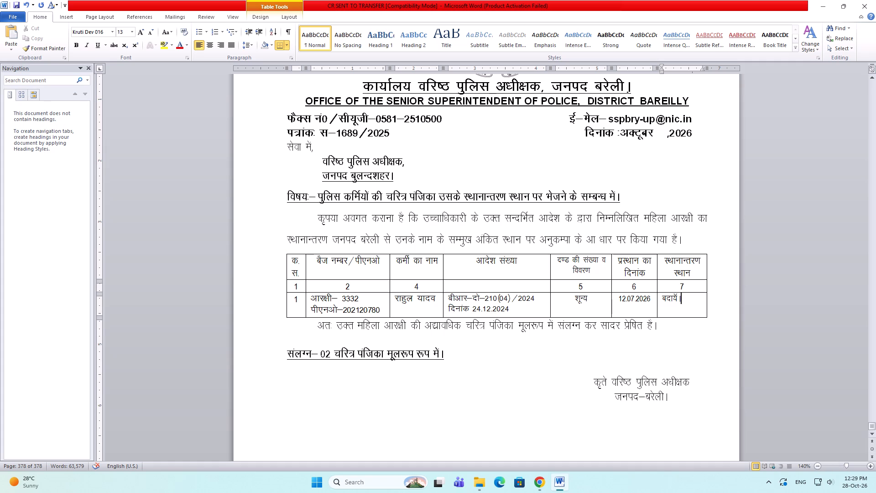
Change the addressee's district below वरिष्ठ पुलिस अधीक्षक to बदायूँ.
left_click_drag(349, 174, 387, 176)
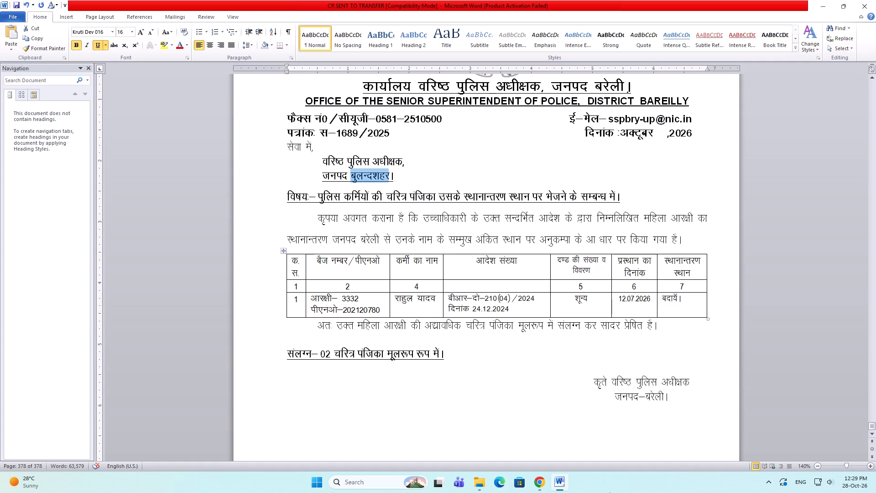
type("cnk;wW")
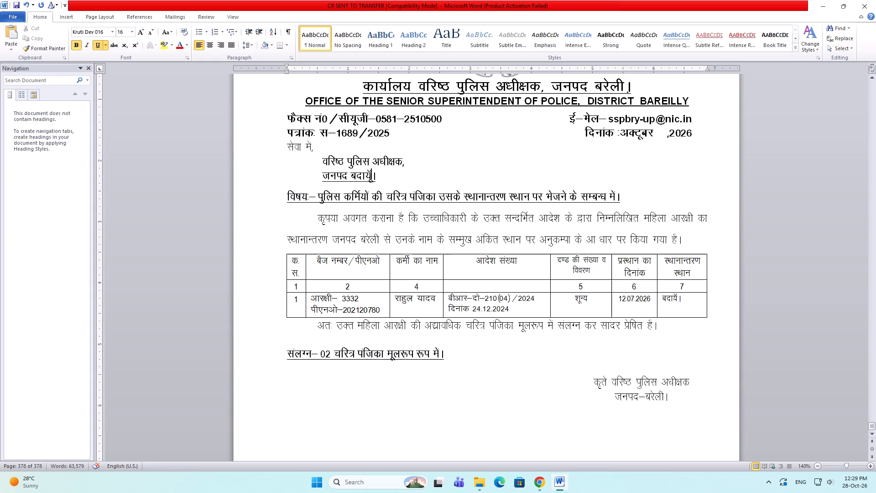
left_click(438, 226)
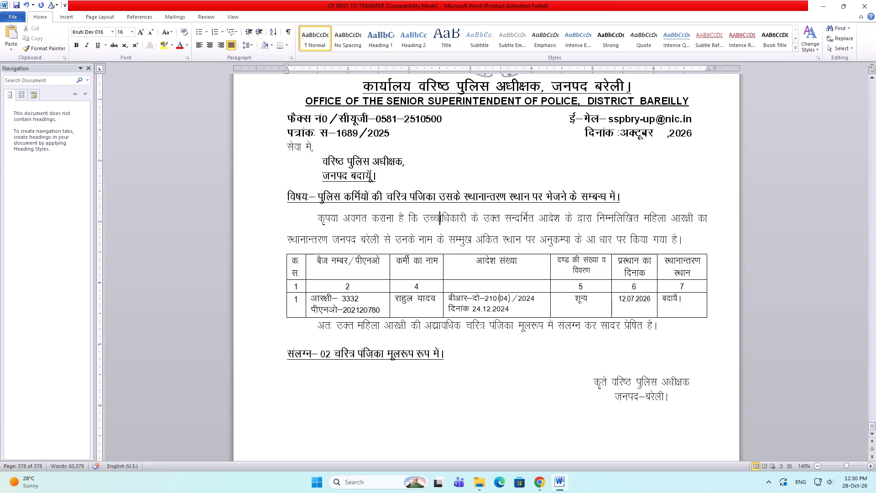
Set the letter's reference number in the पत्रांक line to स-1664/2024.
left_click_drag(347, 132, 356, 132)
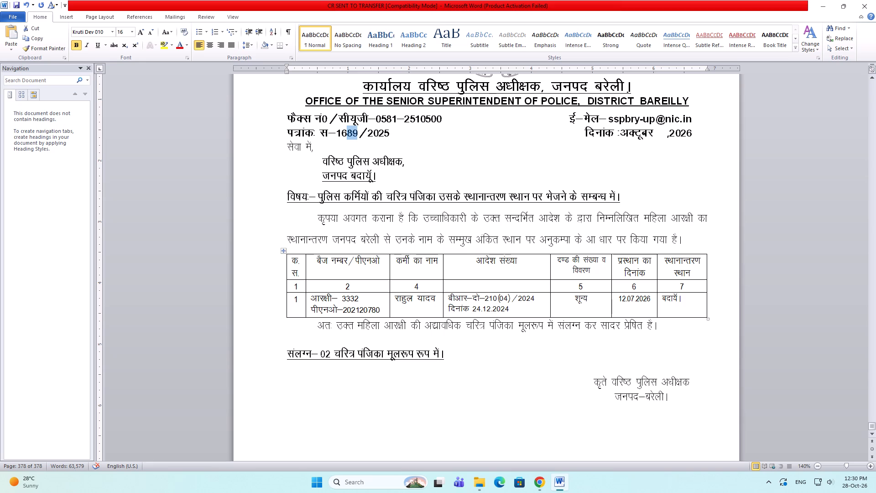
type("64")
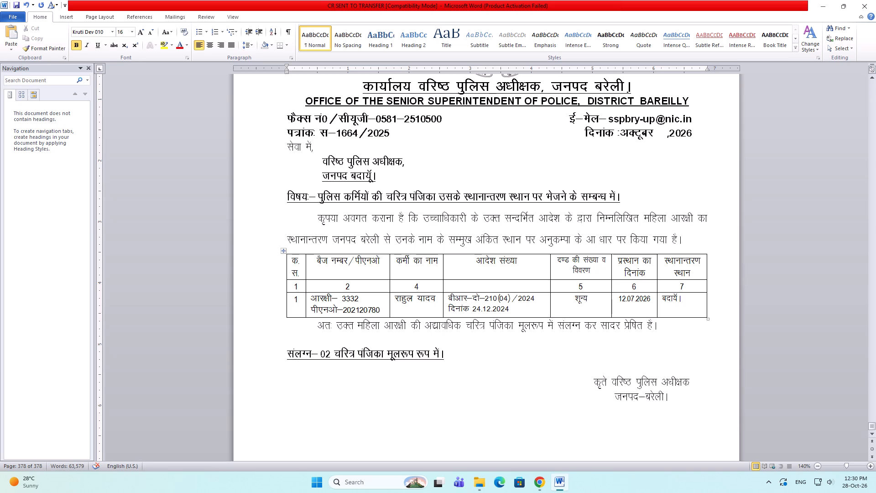
left_click(380, 132)
key("Delete")
key("Delete")
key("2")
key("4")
Set the number of enclosed character rolls in the संलग्न line to 01.
scroll(434, 194, "down", 6)
scroll(377, 192, "up", 3)
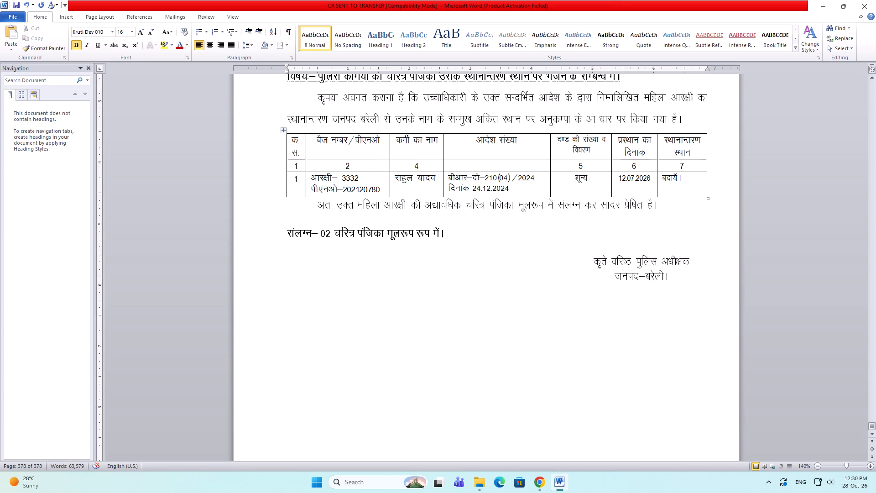
left_click(329, 260)
key("BackSpace")
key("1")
Print two copies of only the current page containing the completed letter.
scroll(444, 267, "up", 3)
left_click(430, 236)
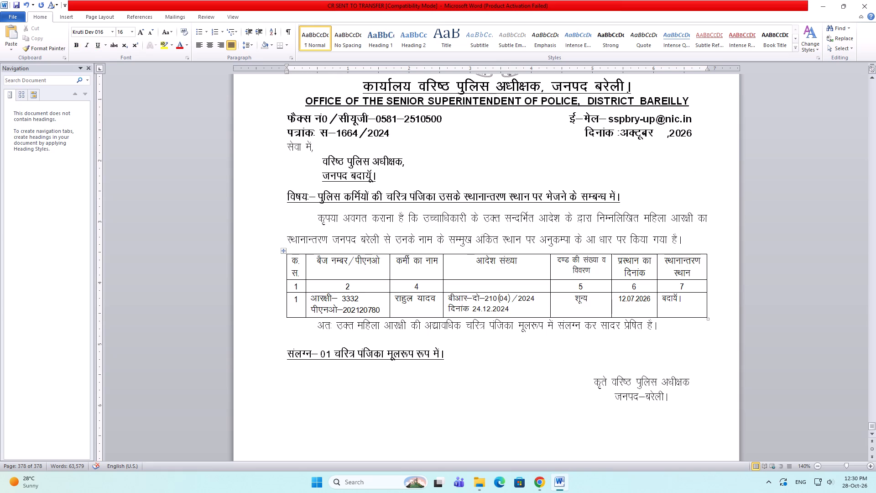
key("ctrl+p")
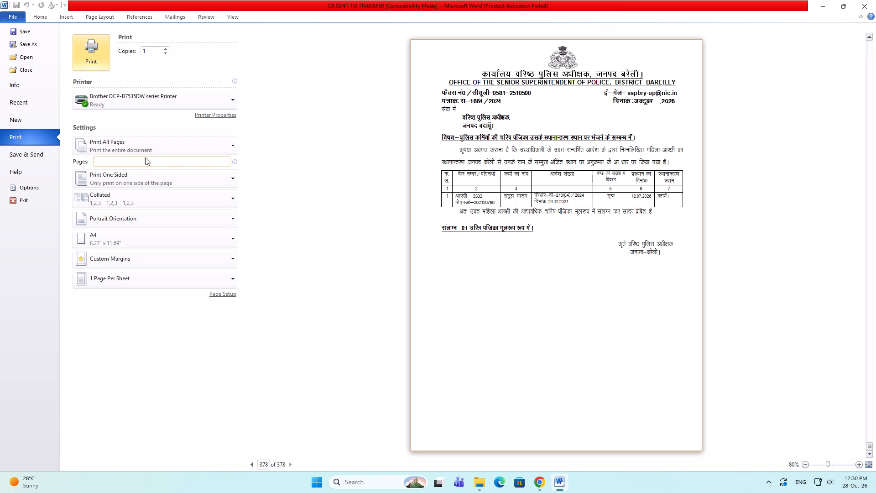
left_click(135, 152)
left_click(93, 222)
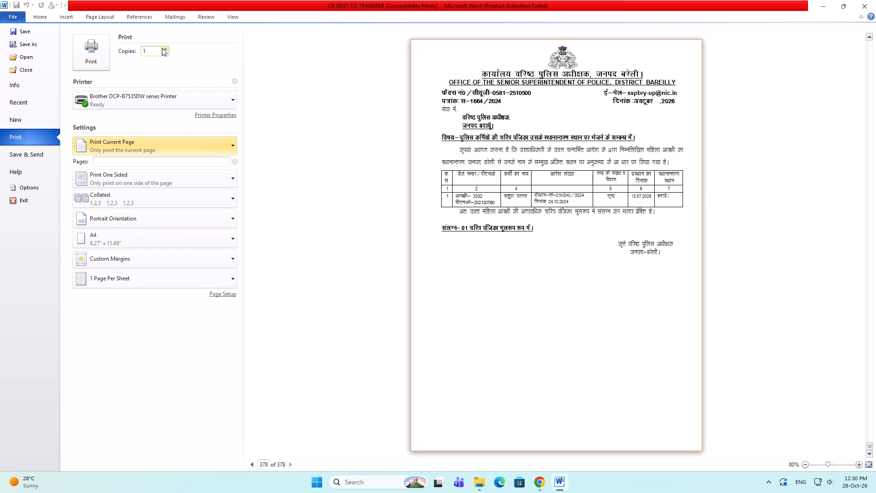
left_click(164, 48)
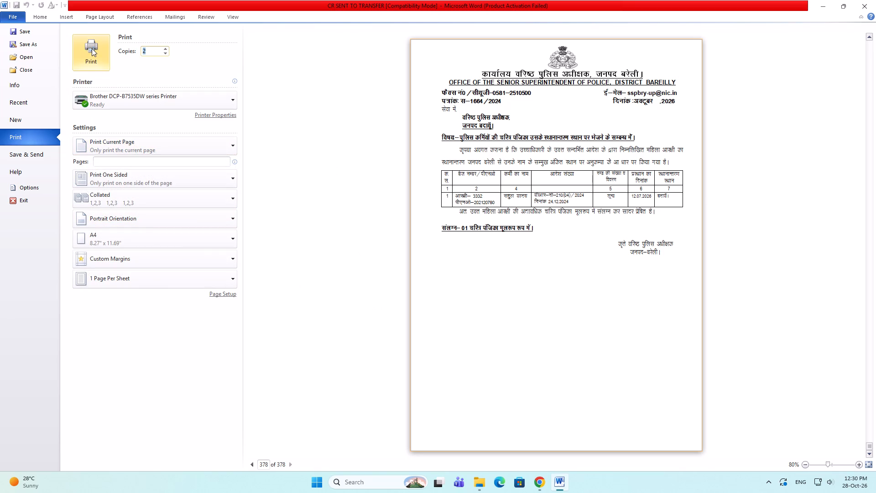
left_click(92, 48)
Save the document.
key("ctrl+s")
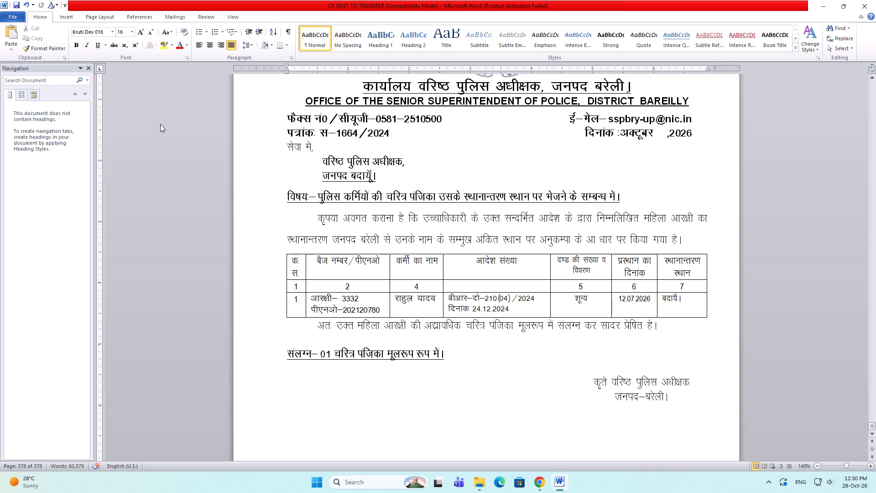
Correct the place in the स्थानान्तरण स्थान column to बदायूँ, without the closing full-stop mark.
left_click(679, 304)
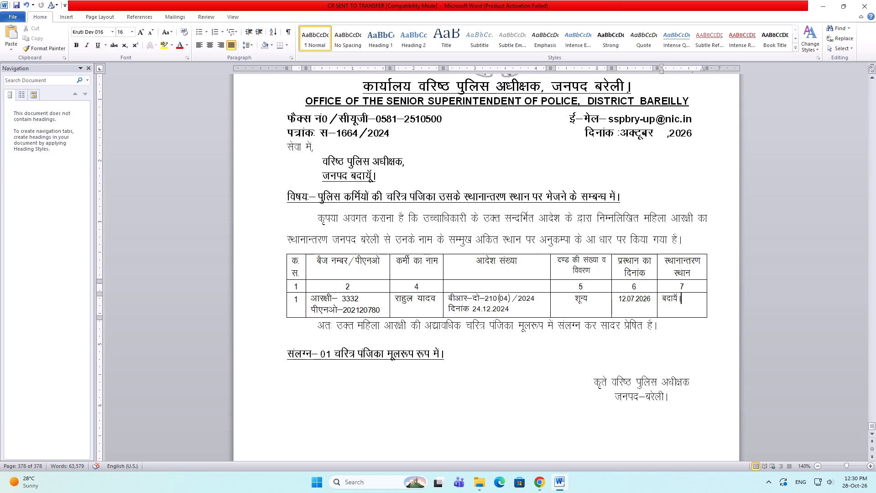
key("BackSpace")
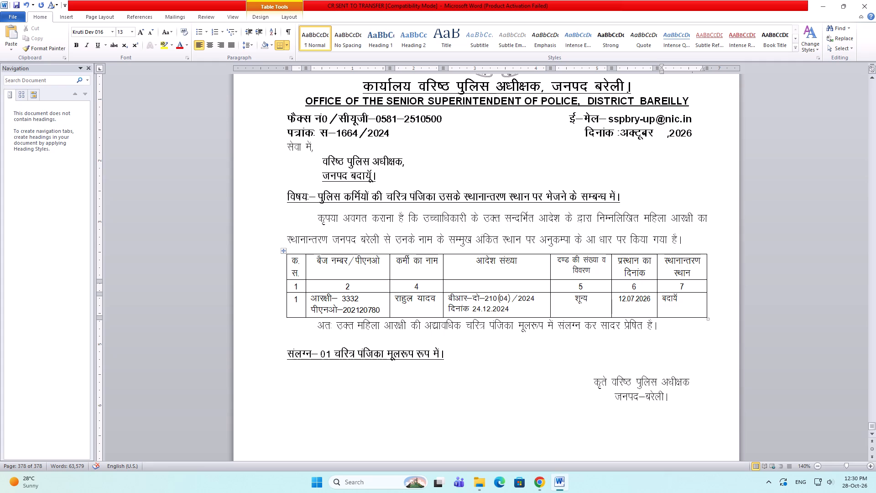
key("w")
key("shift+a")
key("BackSpace")
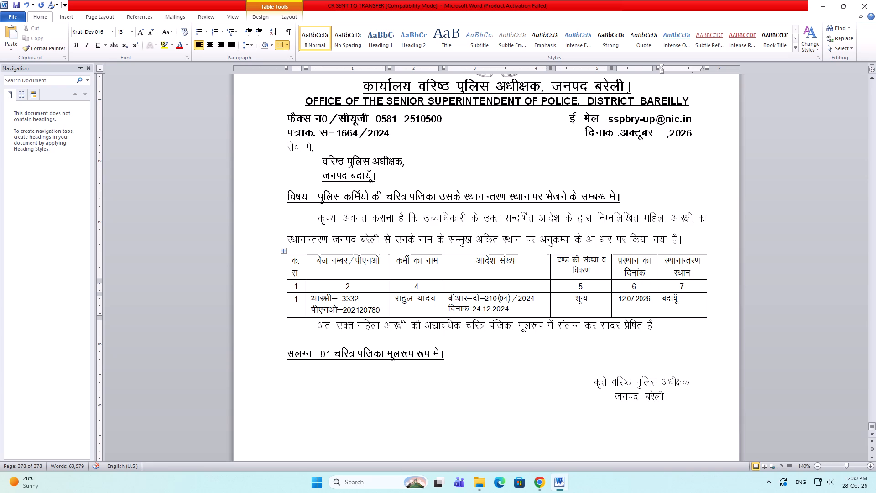
Centre the text in the cells of the स्थानान्तरण स्थान column.
left_click_drag(685, 306, 670, 268)
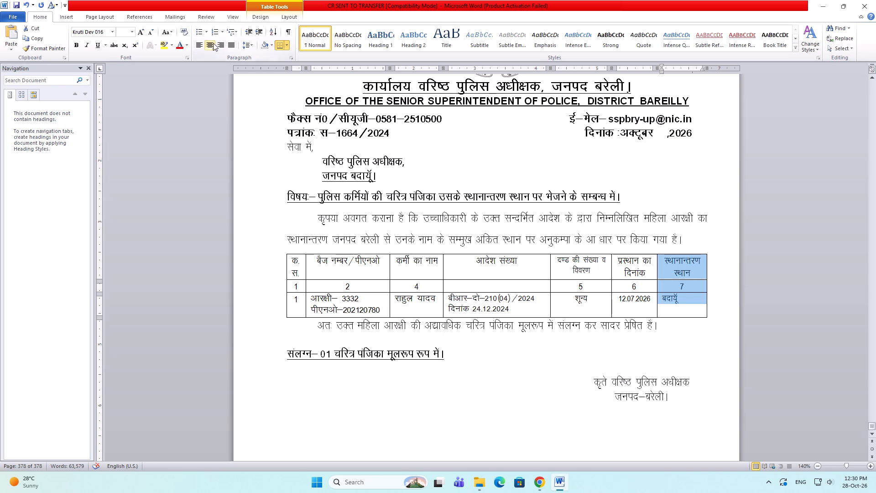
left_click(212, 44)
left_click(460, 239)
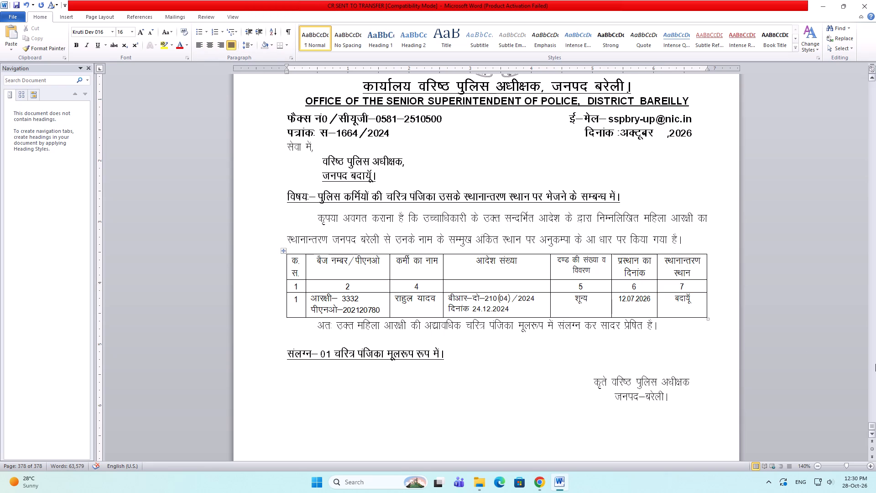
Print two copies of the current page with the corrected letter.
key("ctrl+p")
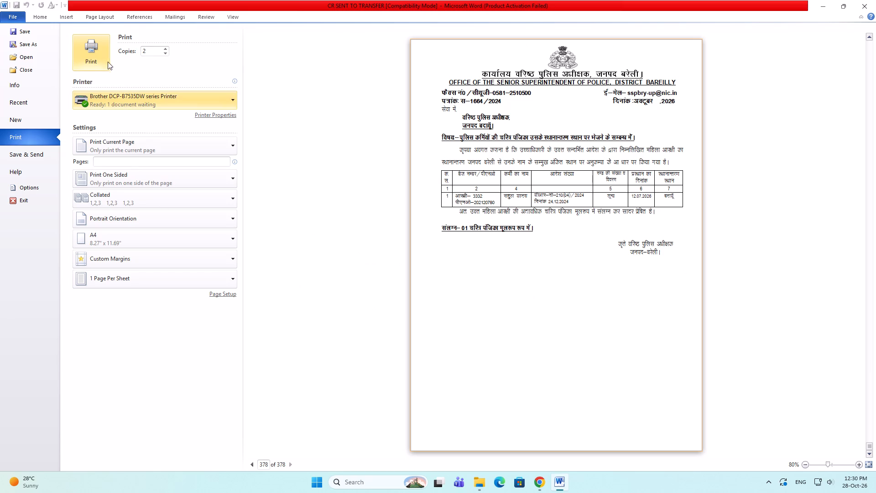
left_click(103, 58)
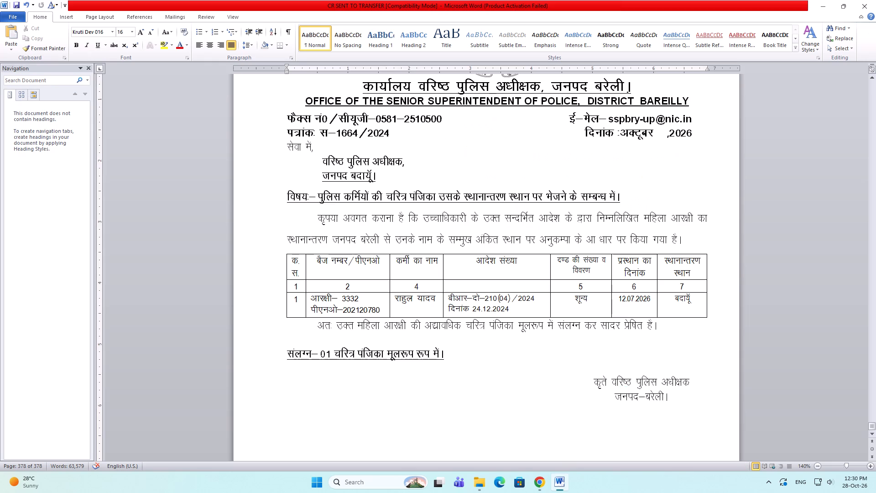
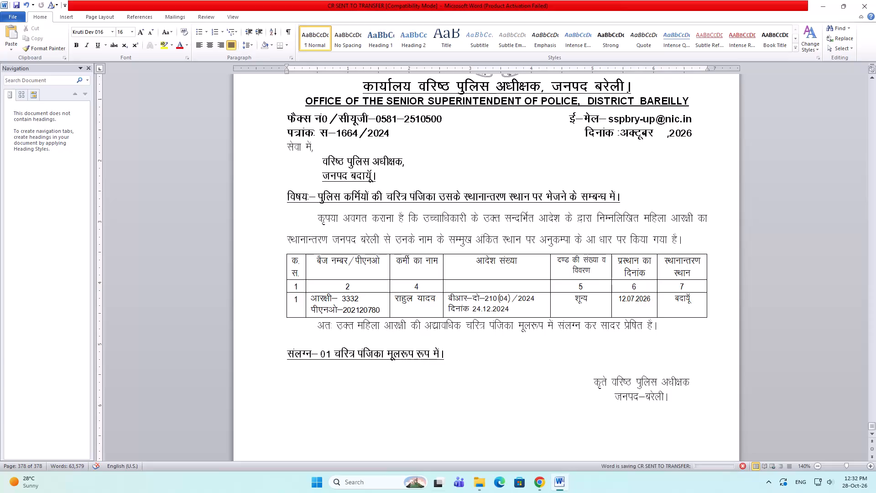
Close the CR SENT TO TRANSFER document and quit Word, keeping the copied content available to other applications.
left_click(867, 0)
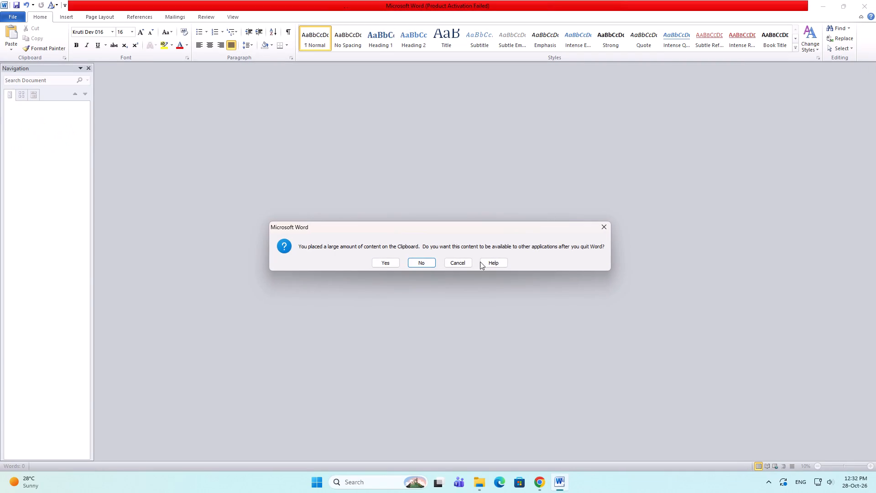
left_click(386, 266)
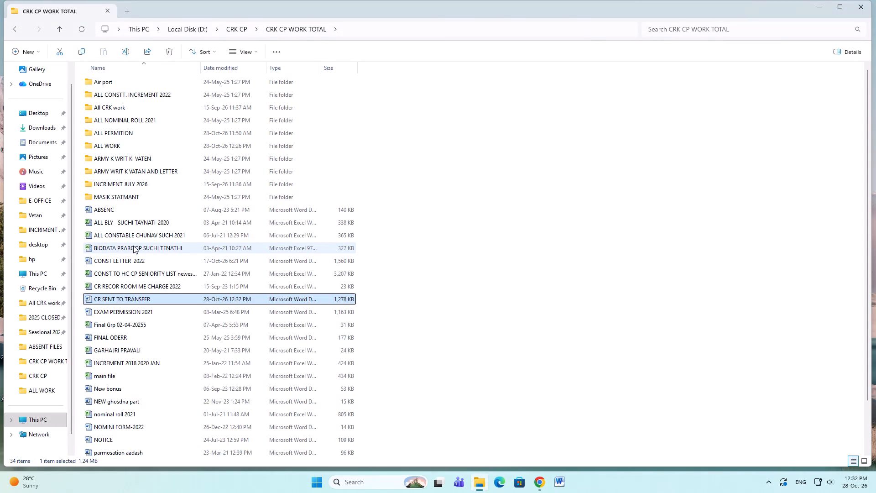
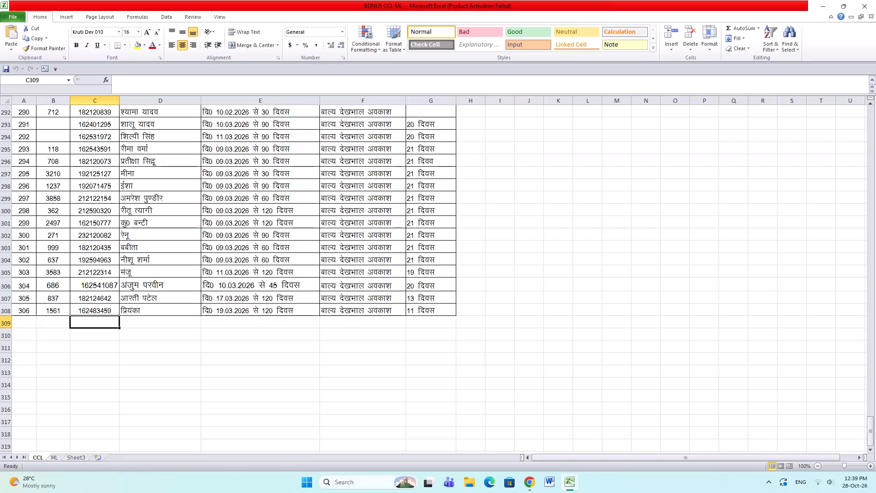
Save the BONUS CCL ML workbook.
key("ctrl+s")
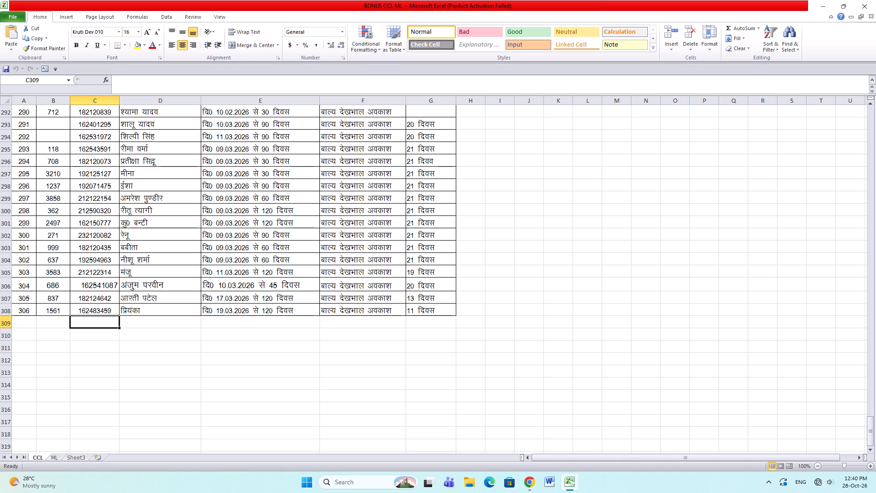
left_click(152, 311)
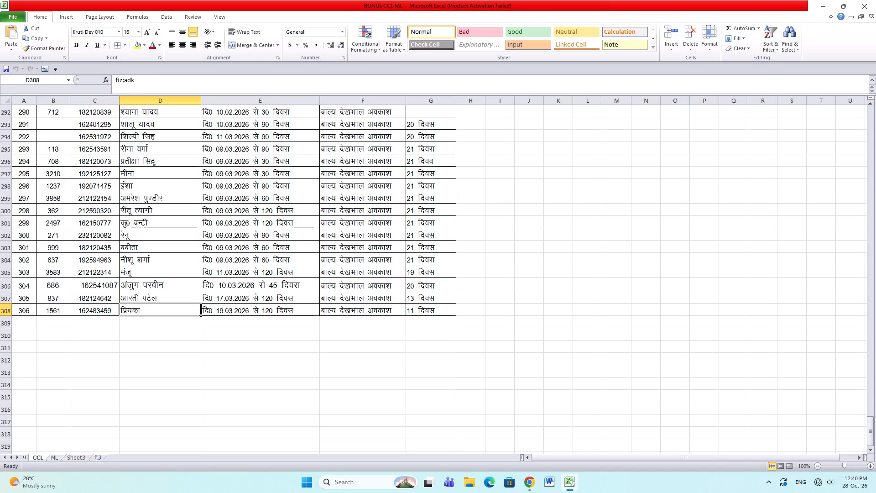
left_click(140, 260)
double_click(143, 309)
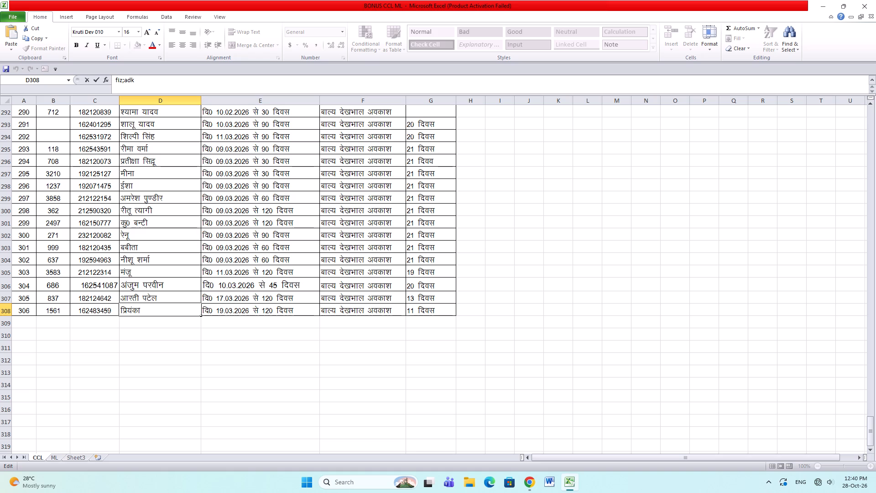
On the ML sheet, enter the last entry's constable number and PNO number again in the empty row 85.
left_click(59, 459)
scroll(85, 412, "down", 1)
left_click(52, 404)
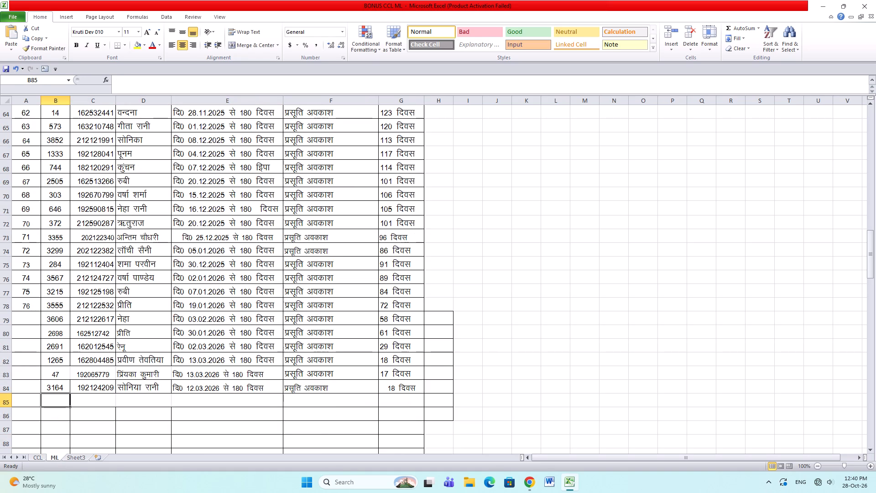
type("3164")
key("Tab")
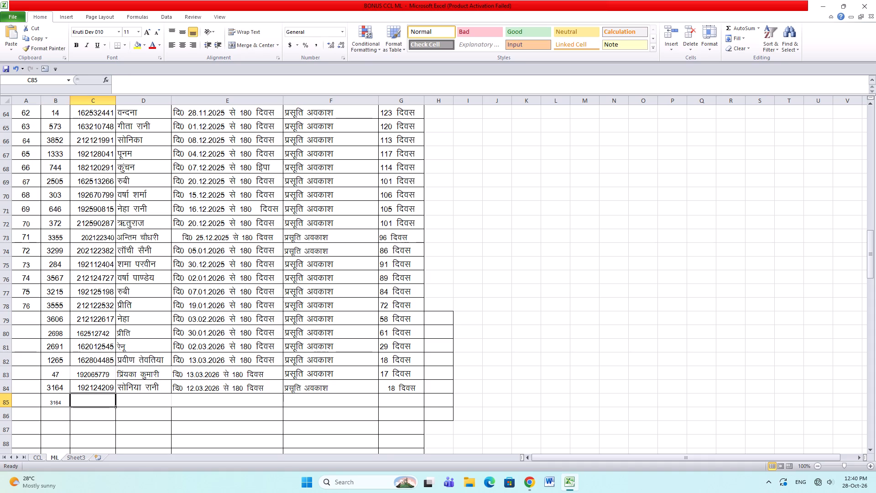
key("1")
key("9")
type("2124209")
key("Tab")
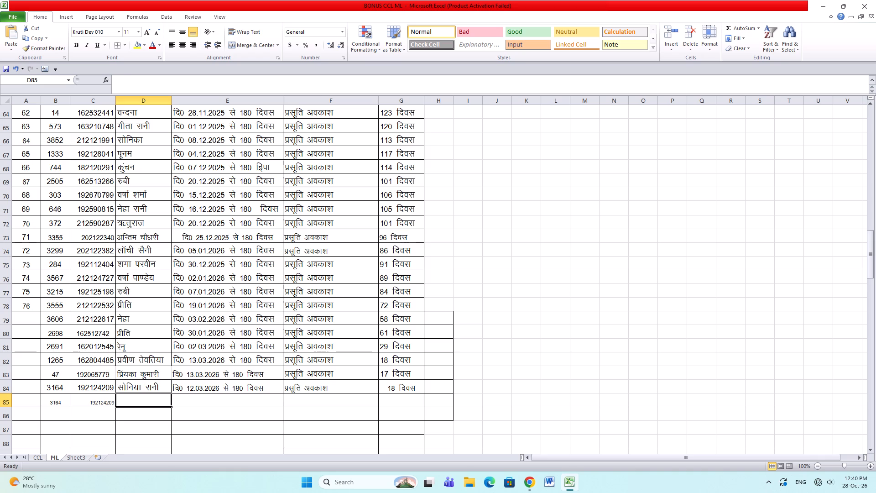
Copy the formatting of cells B69:E76 onto A82:G92 of the ML sheet and save the workbook.
left_click_drag(65, 180, 233, 276)
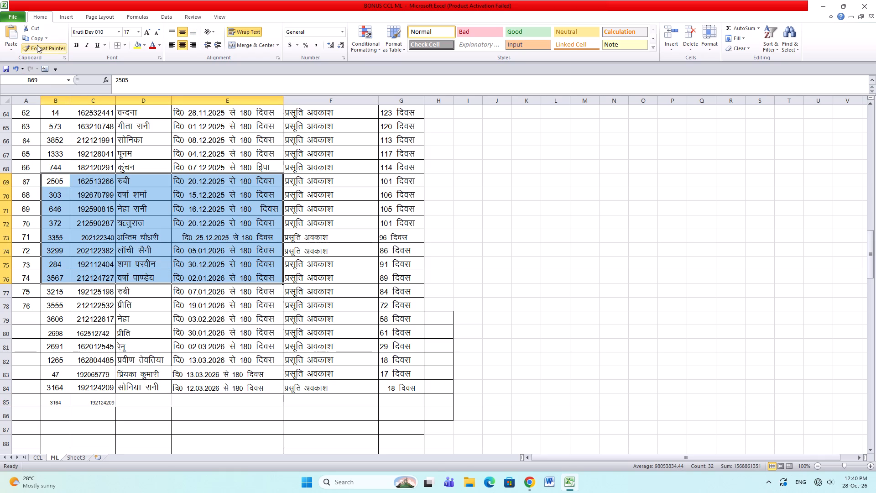
double_click(37, 45)
left_click_drag(14, 354, 120, 430)
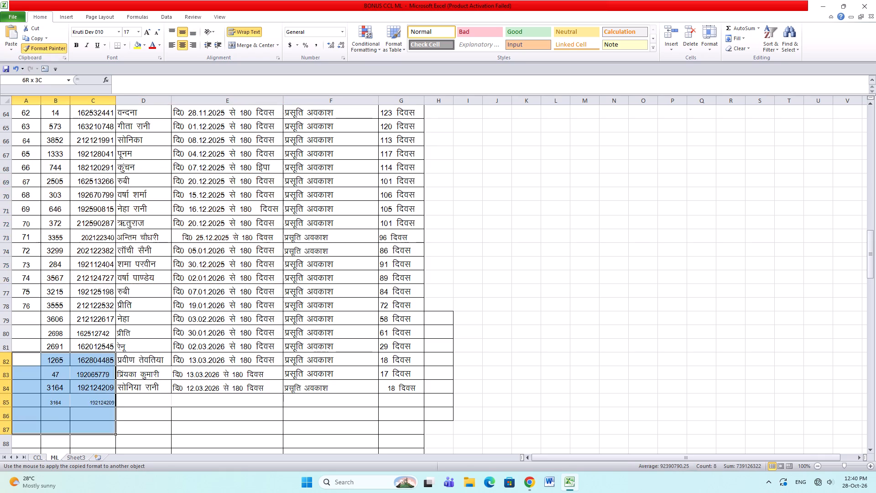
left_click_drag(120, 430, 387, 432)
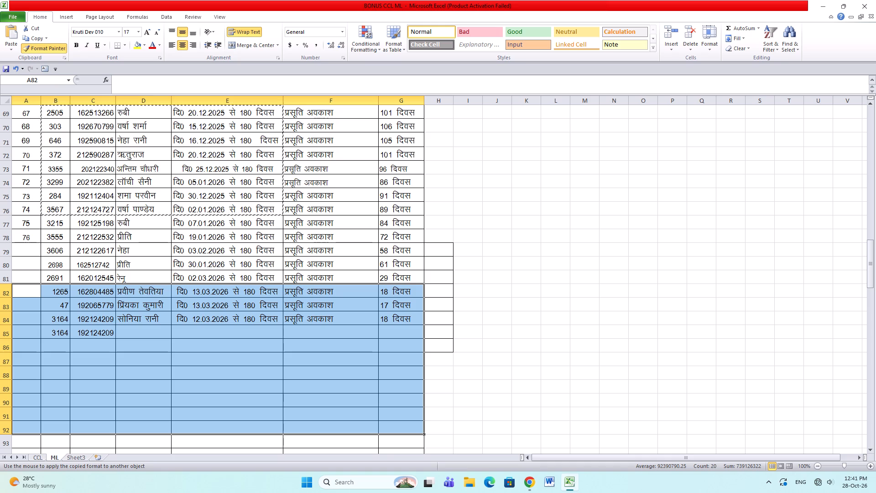
key("ctrl+s")
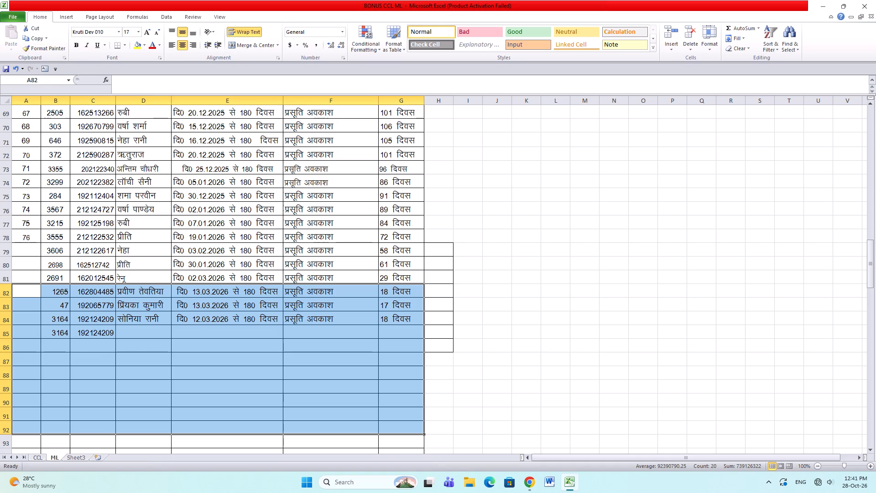
Enter the first name of the constable in the row above in Hindi in the name cell of row 85.
left_click(314, 361)
left_click(137, 329)
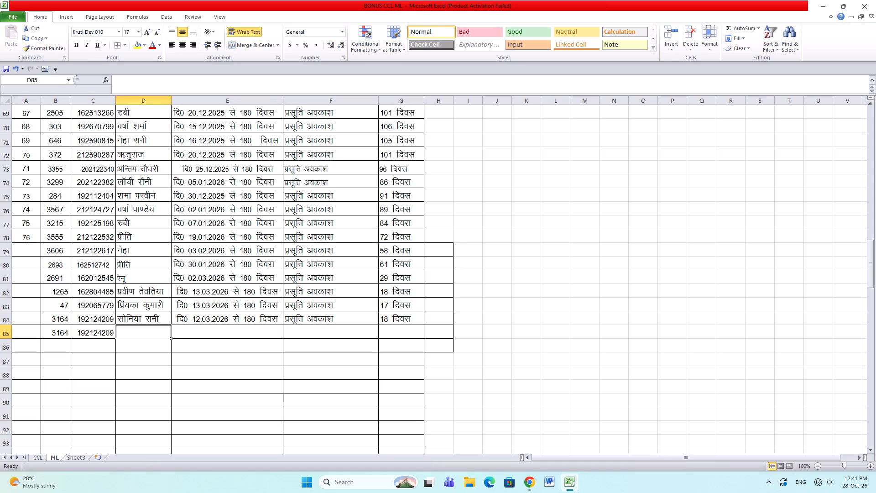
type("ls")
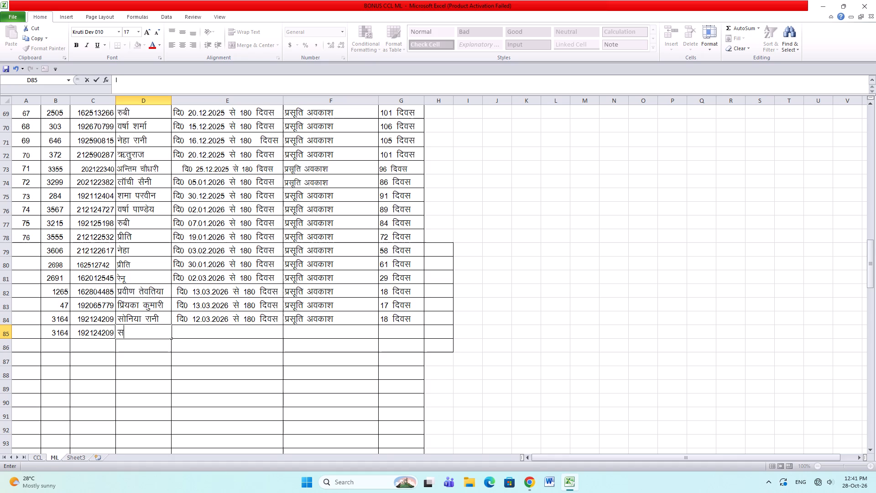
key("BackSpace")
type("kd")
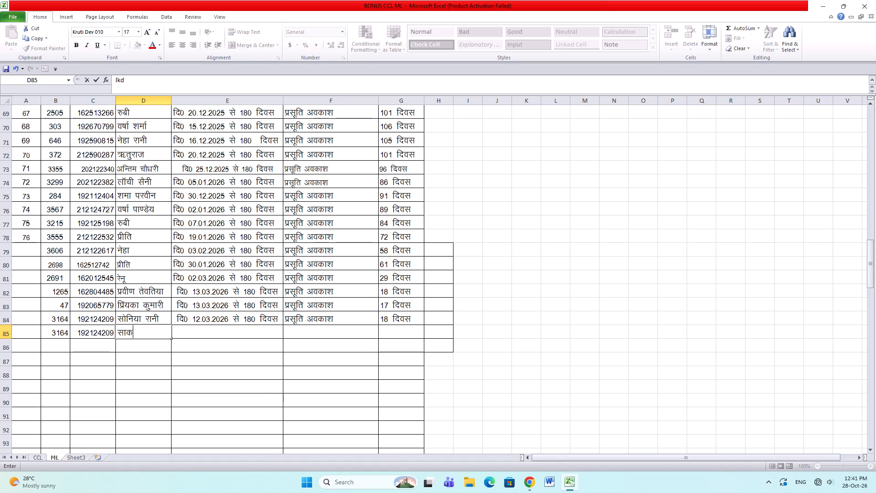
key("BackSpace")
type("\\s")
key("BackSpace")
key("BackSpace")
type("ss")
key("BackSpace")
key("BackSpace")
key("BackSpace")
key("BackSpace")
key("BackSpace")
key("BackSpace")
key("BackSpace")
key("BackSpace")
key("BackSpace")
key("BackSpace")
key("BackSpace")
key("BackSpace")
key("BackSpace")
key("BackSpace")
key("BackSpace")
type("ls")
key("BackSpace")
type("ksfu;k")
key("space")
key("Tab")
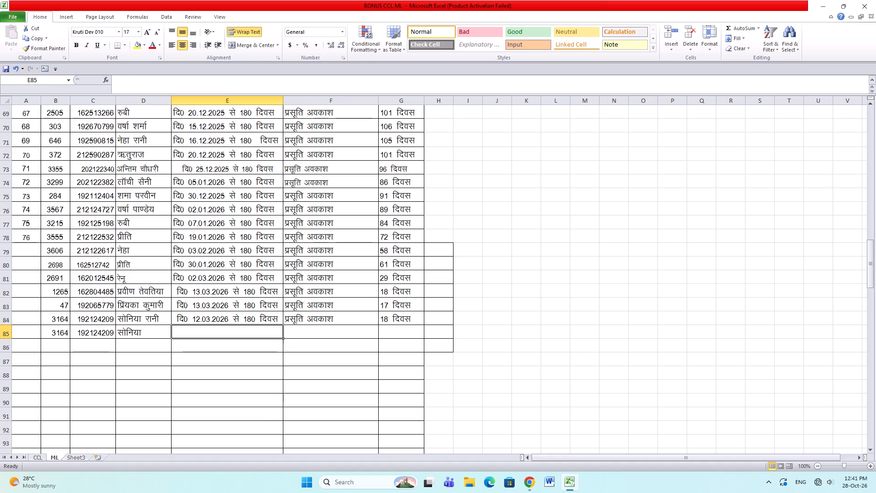
Complete row 85 with the period दि0 12.03.2026 से 180 दिवस, leave type प्रसूति अवकाश and 18 दिवस.
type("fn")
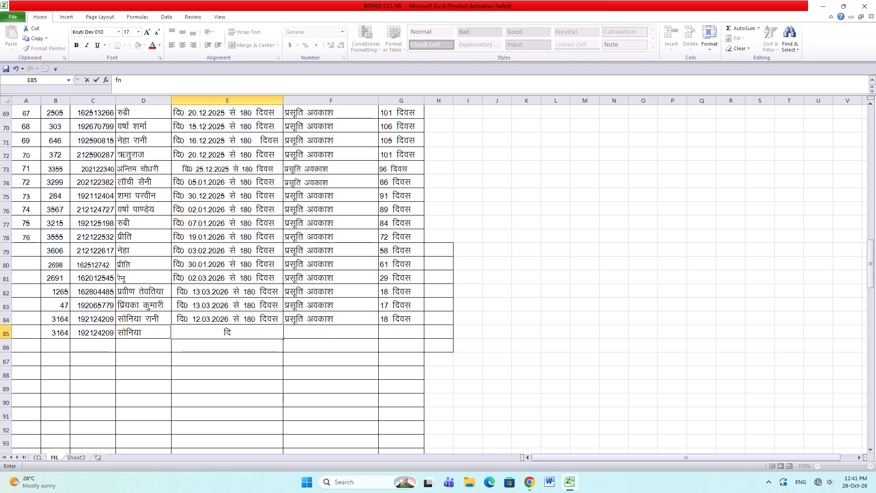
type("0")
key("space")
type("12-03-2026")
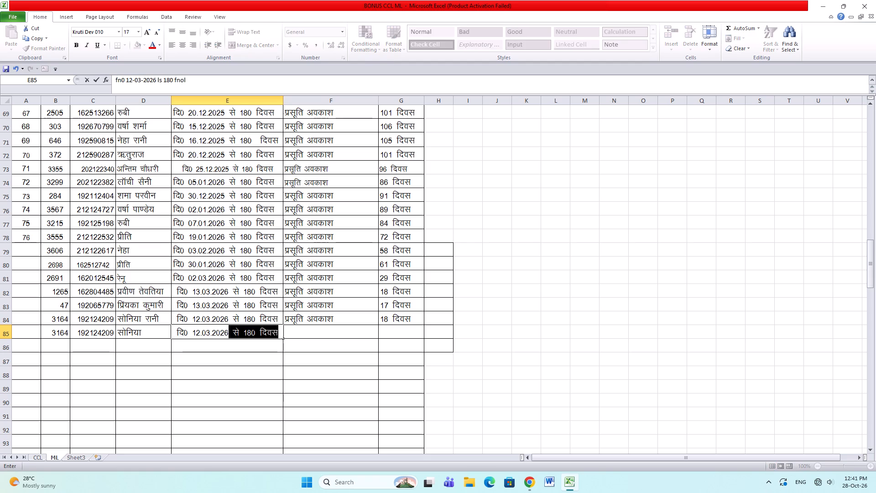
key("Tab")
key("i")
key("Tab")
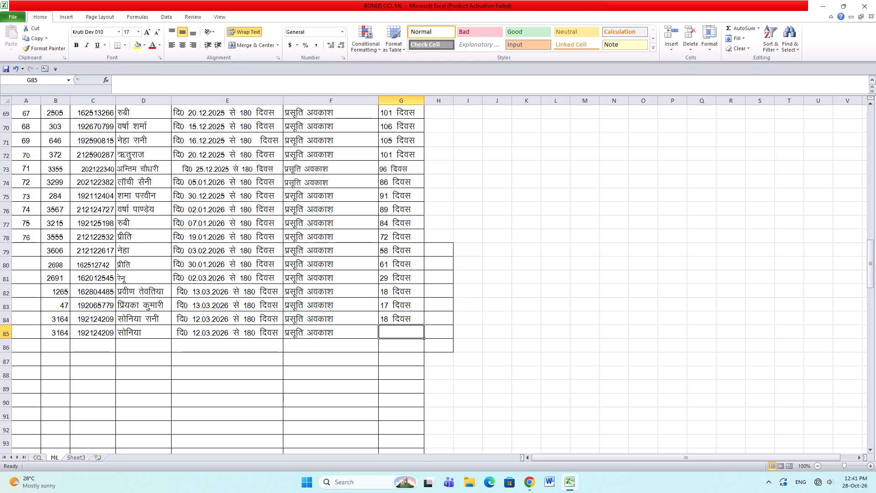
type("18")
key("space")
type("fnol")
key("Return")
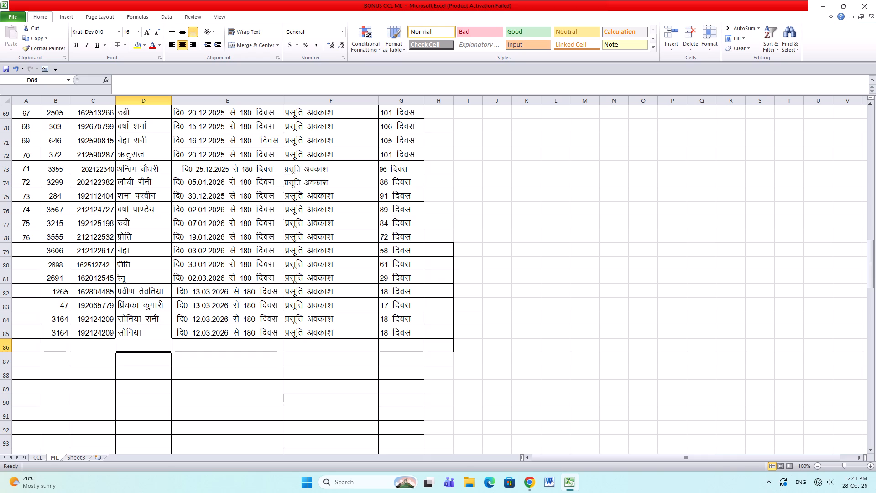
On the CCL sheet, enter the female constable's number and PNO number in row 309, below the last entry.
left_click(36, 457)
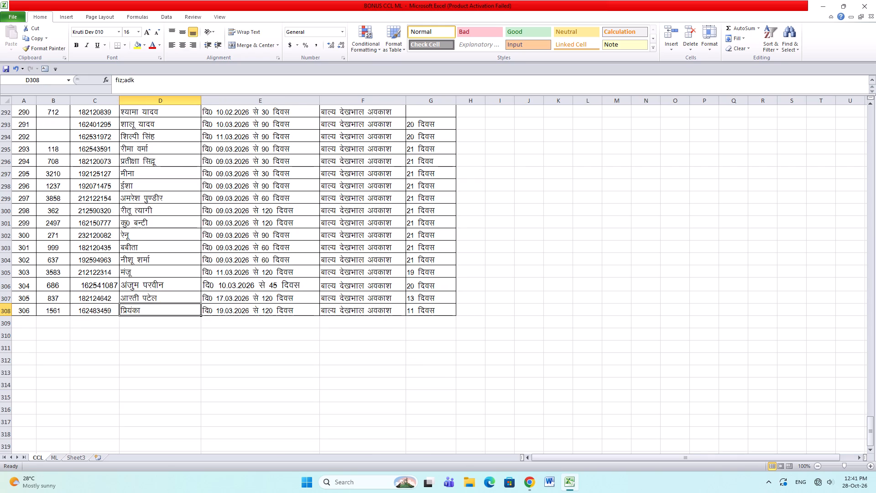
left_click(60, 322)
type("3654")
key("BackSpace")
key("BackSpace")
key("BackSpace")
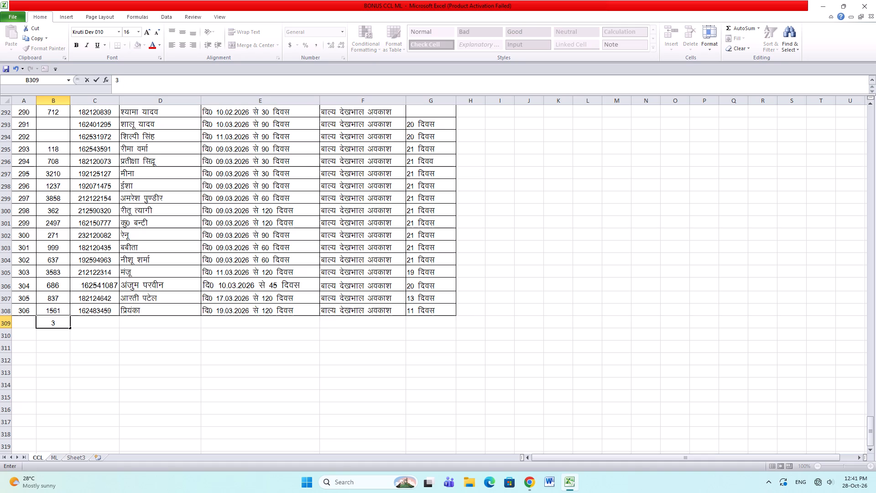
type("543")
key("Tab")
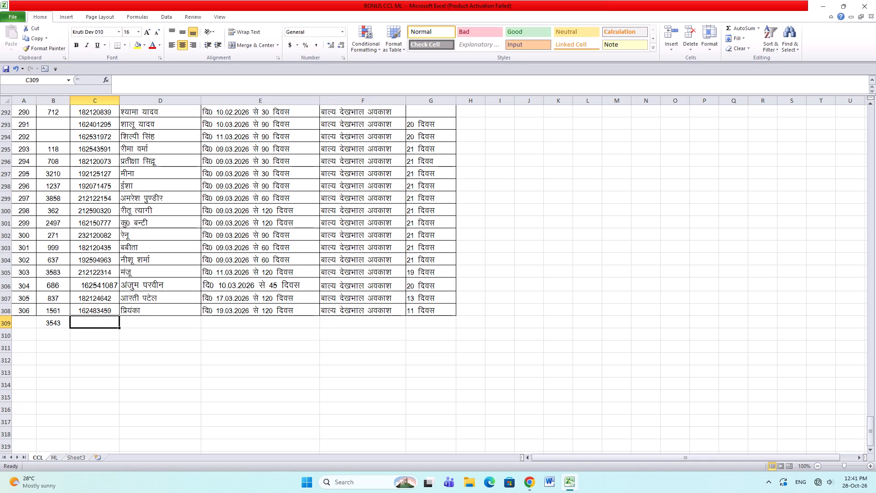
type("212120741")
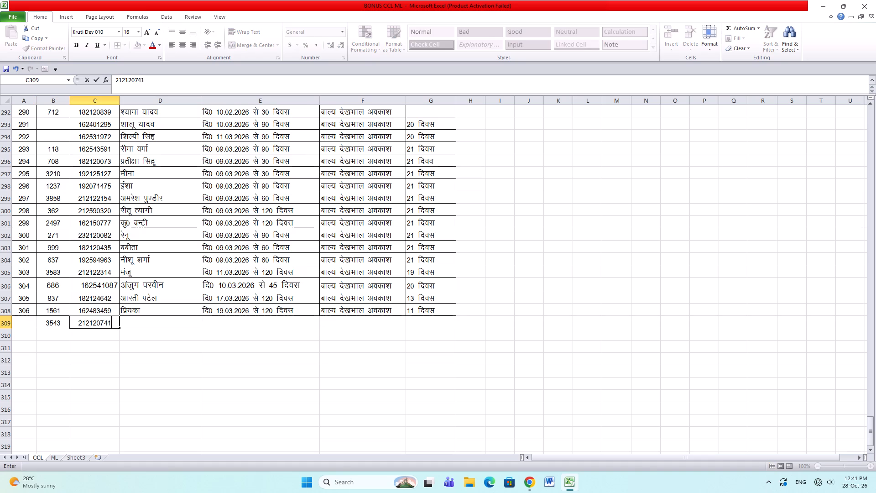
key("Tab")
Enter the female constable's name in Hindi in row 309 and correct its missing first letter.
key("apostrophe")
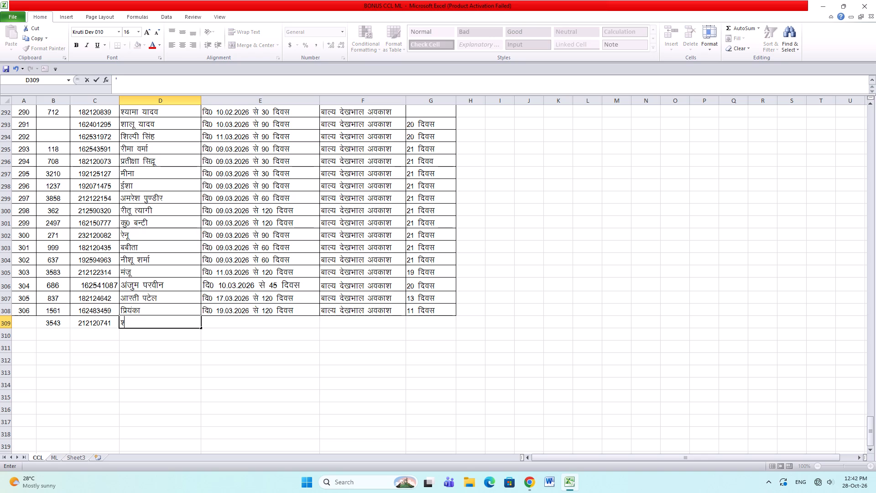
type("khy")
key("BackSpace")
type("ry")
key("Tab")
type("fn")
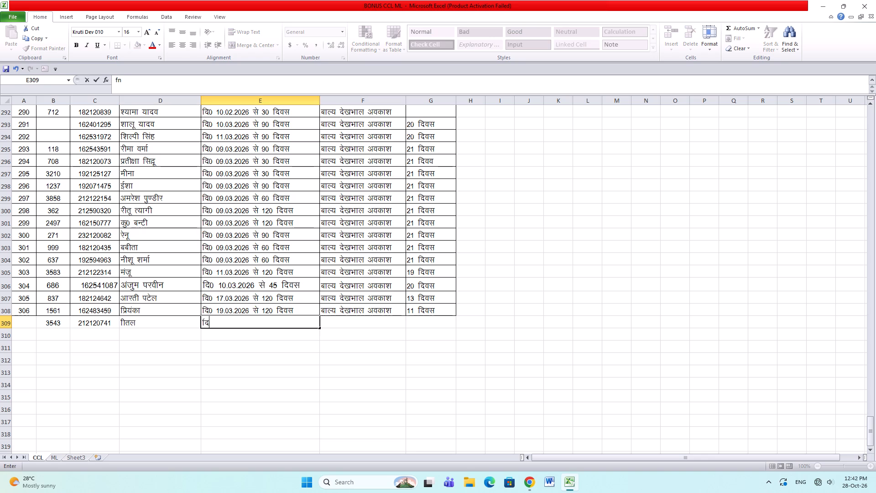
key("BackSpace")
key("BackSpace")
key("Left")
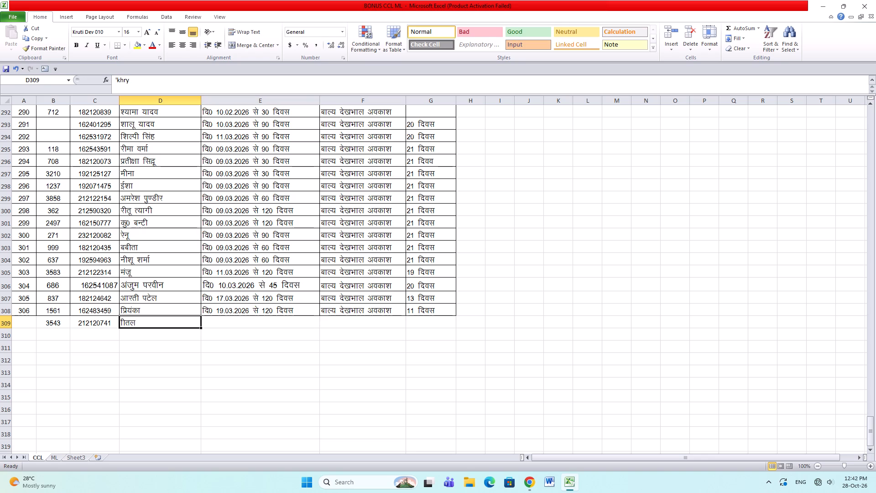
double_click(123, 325)
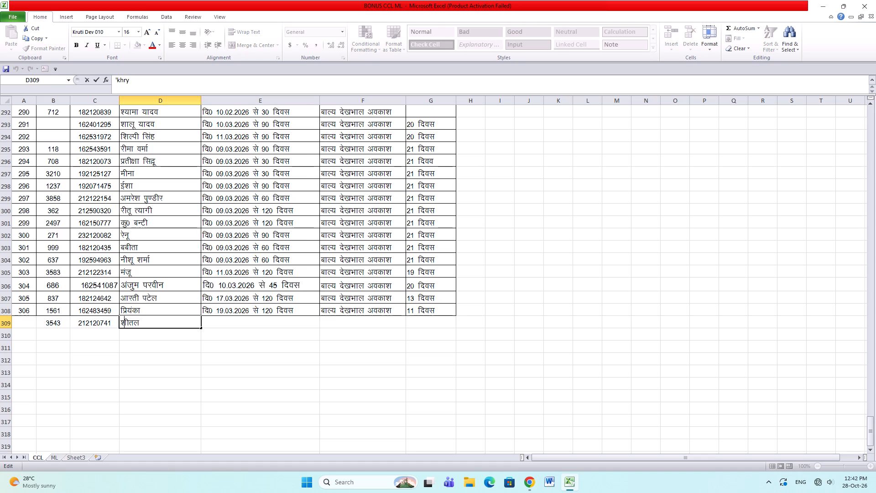
key("Return")
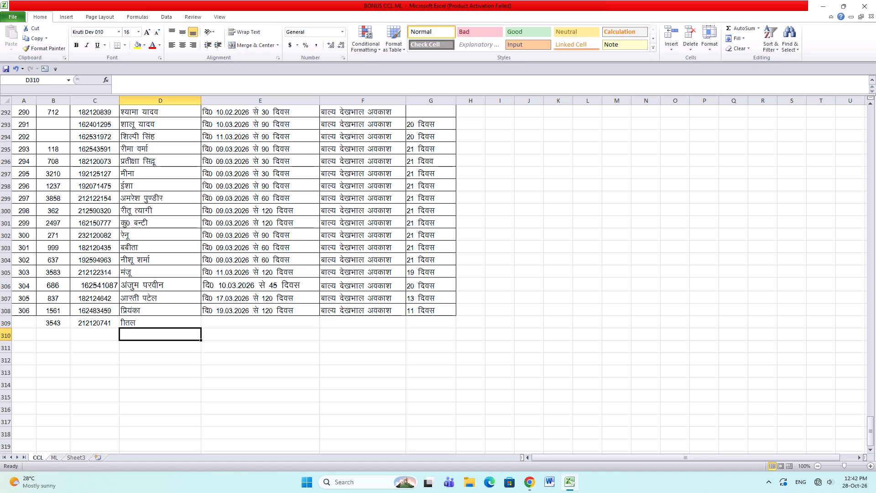
double_click(122, 321)
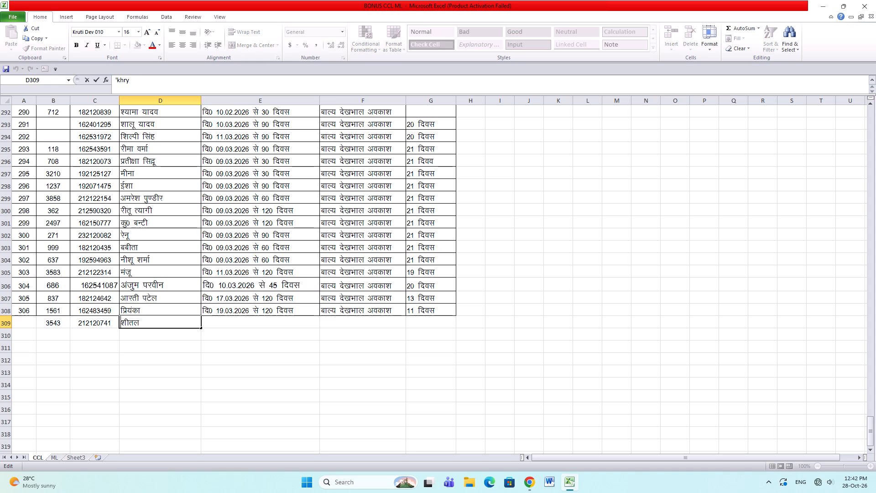
key("apostrophe")
key("Return")
key("Return")
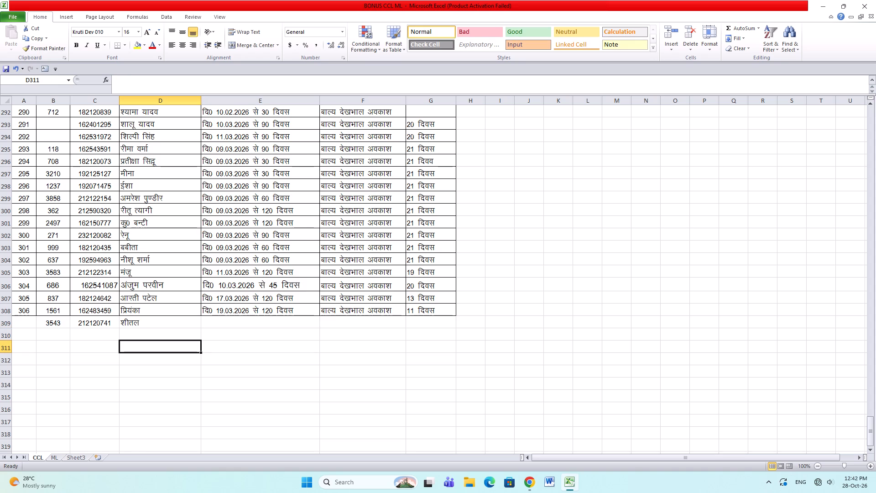
Enter the leave period दि0 21.03.2026 से 15 दिवस for the constable in row 309.
left_click(214, 325)
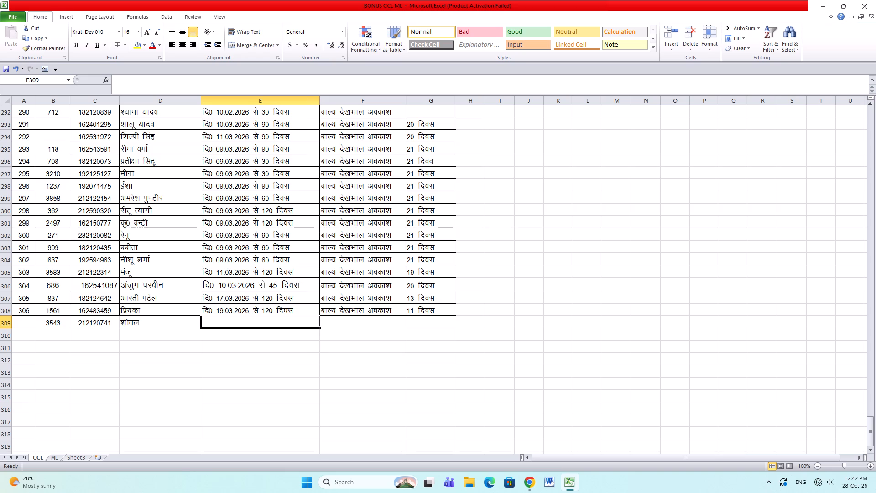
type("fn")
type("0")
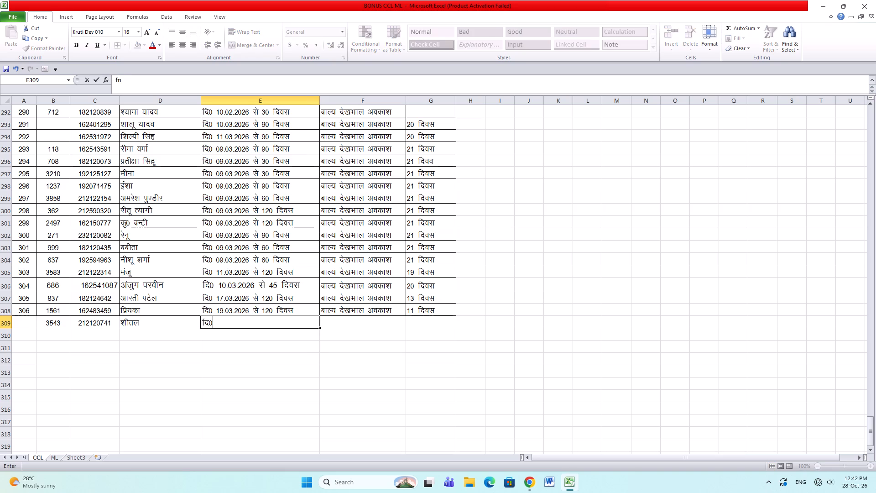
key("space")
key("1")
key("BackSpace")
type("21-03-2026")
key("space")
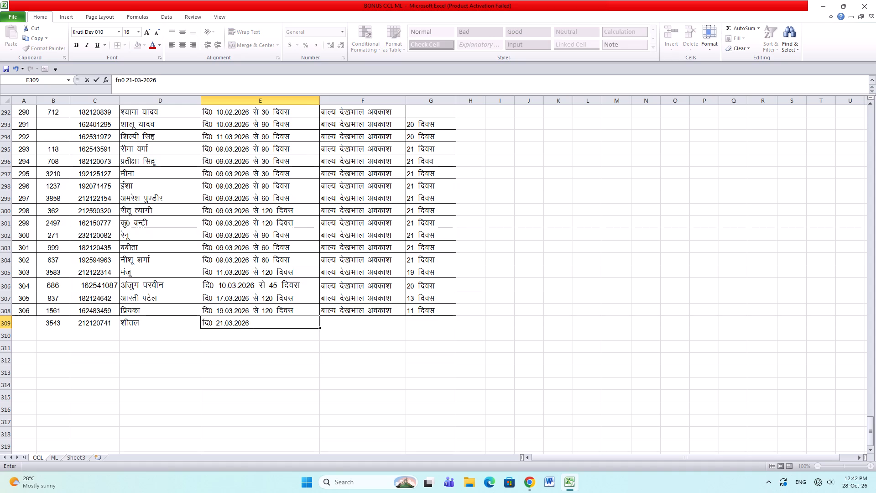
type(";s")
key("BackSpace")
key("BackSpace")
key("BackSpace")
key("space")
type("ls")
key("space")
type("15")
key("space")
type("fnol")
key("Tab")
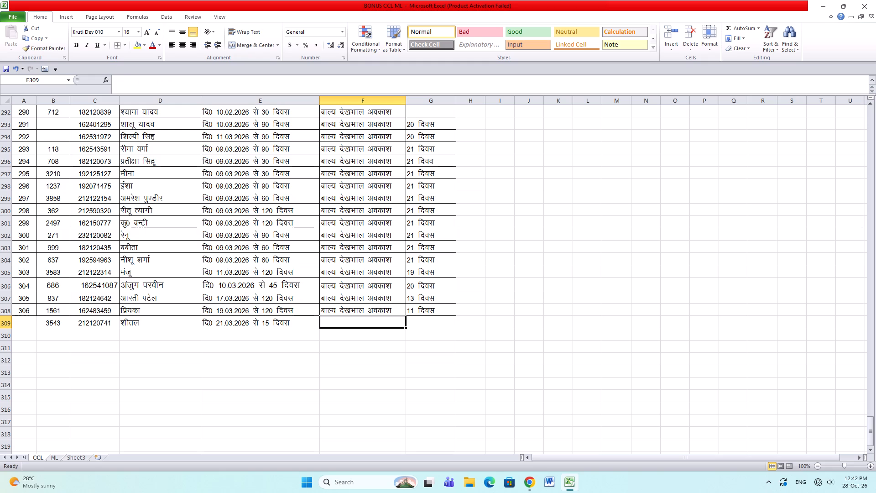
Complete row 309 with leave type बाल्य देखभाल अवकाश and 09 दिवस in the last column.
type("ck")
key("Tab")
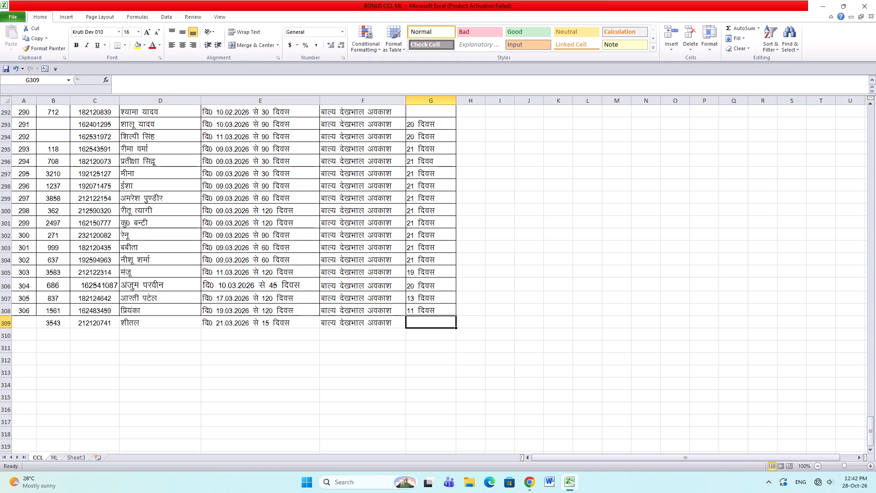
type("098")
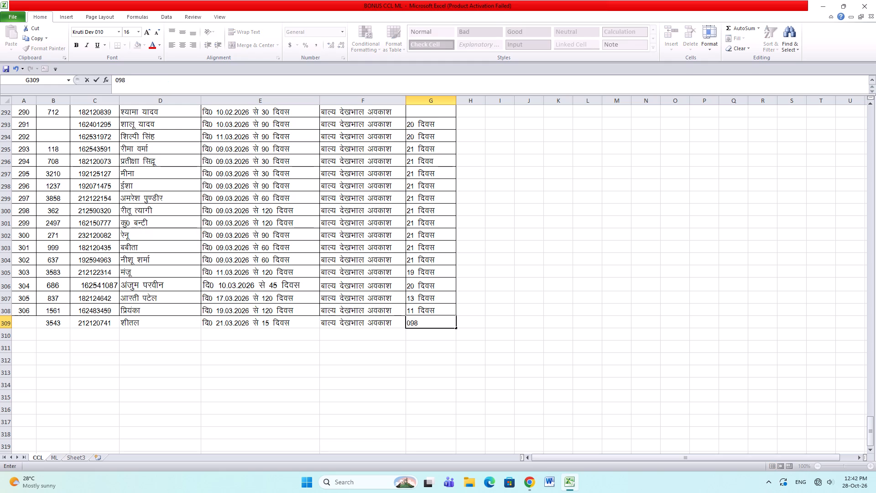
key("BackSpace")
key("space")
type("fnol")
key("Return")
Save the BONUS CCL ML workbook with the new CCL entry.
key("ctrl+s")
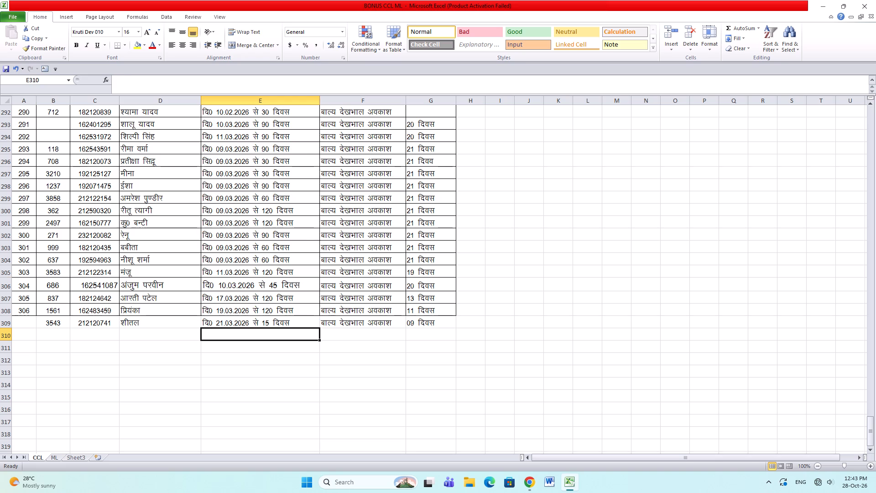
left_click_drag(57, 285, 88, 284)
left_click(113, 356)
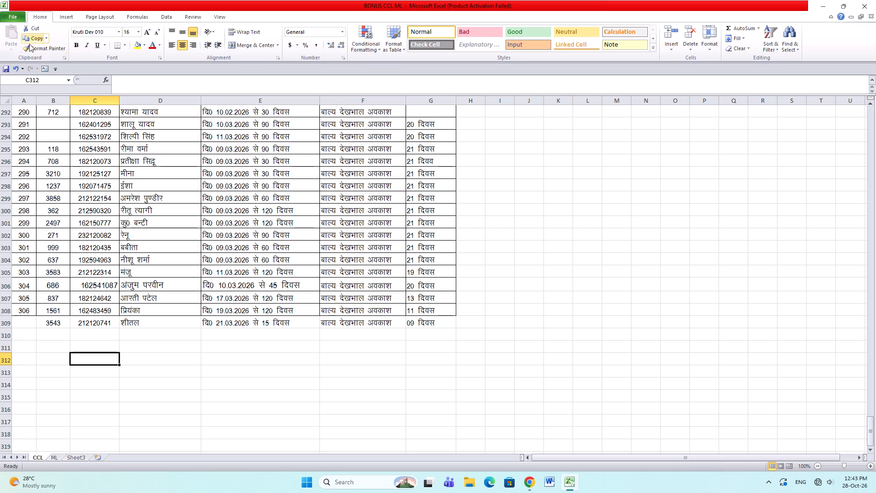
triple_click(4, 66)
triple_click(4, 66)
triple_click(4, 66)
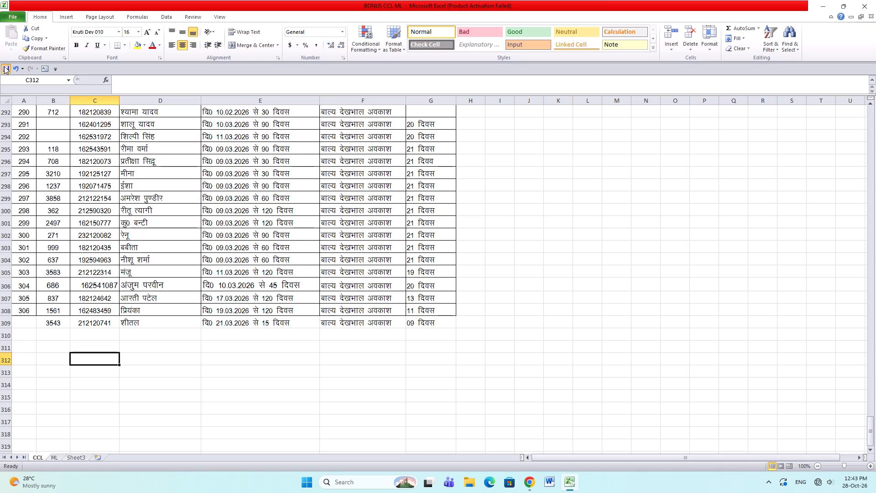
triple_click(4, 66)
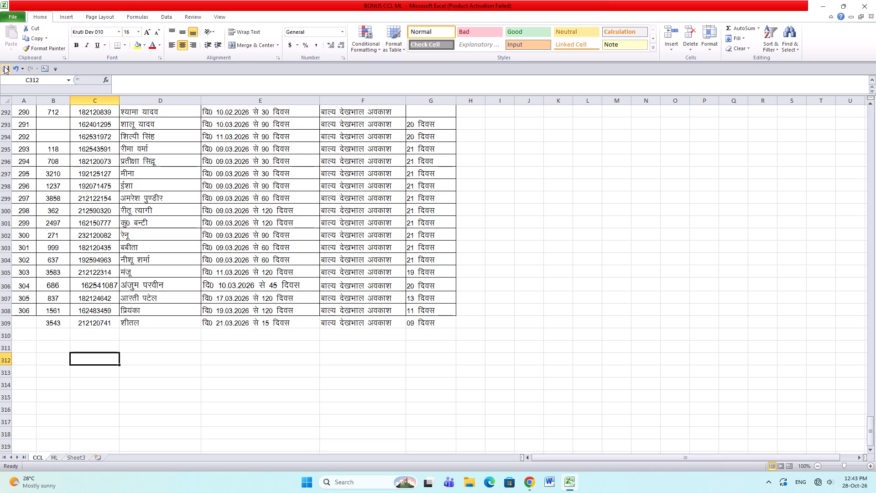
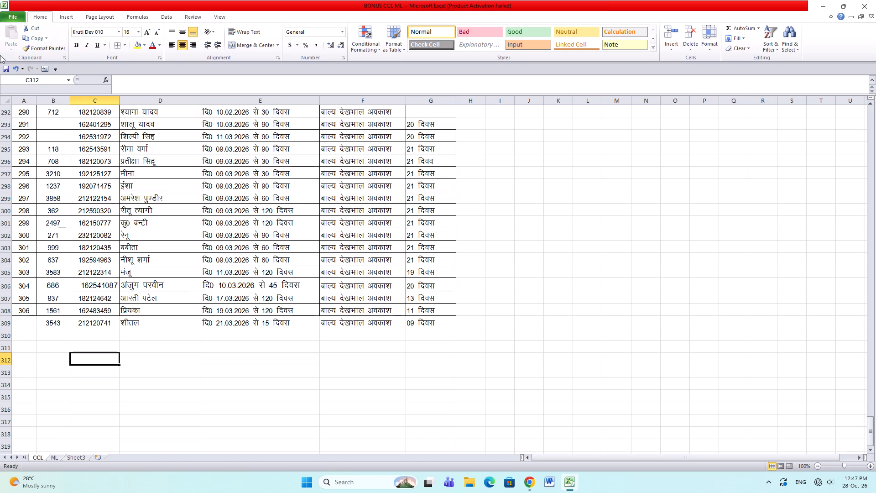
Insert a blank row directly below the header row of the CCL sheet.
scroll(50, 79, "up", 14)
scroll(40, 173, "up", 20)
scroll(40, 173, "up", 2)
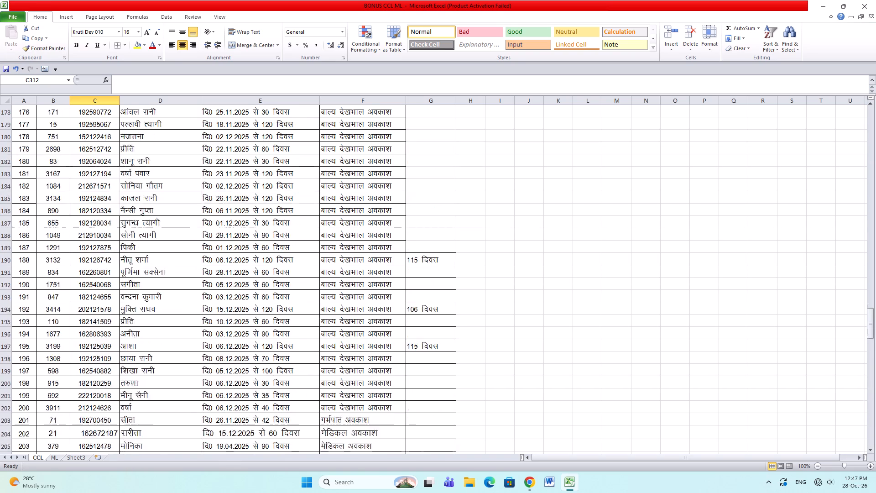
scroll(39, 173, "up", 20)
scroll(39, 173, "up", 20)
scroll(39, 173, "up", 17)
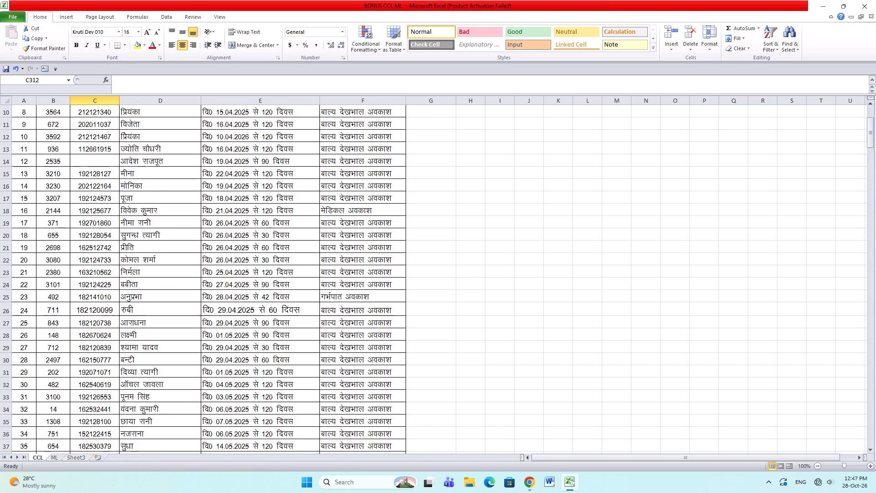
scroll(40, 163, "up", 15)
left_click(3, 136)
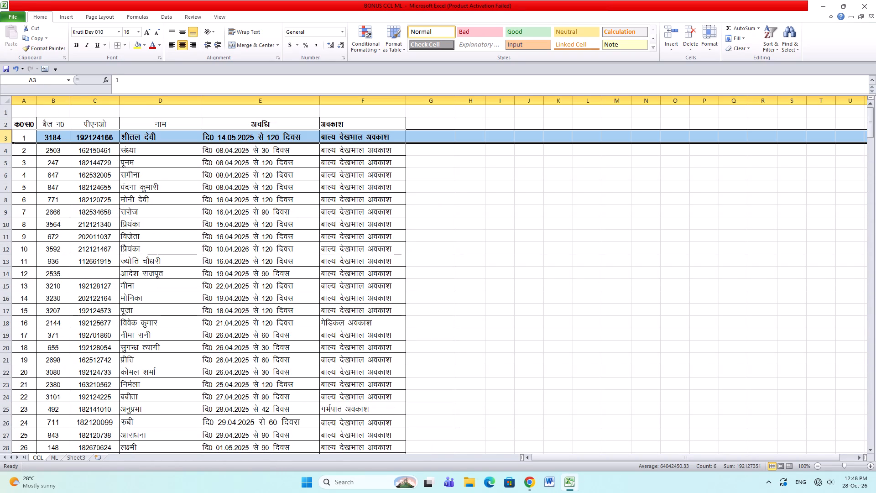
key("ctrl+plus")
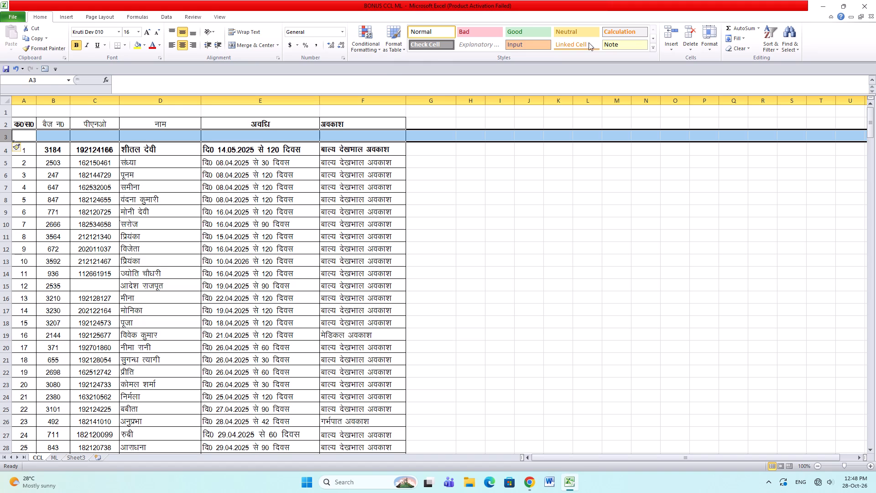
Add filters to the blank row 3 and sort the CCL register by बैज न0 from smallest to largest.
left_click(772, 46)
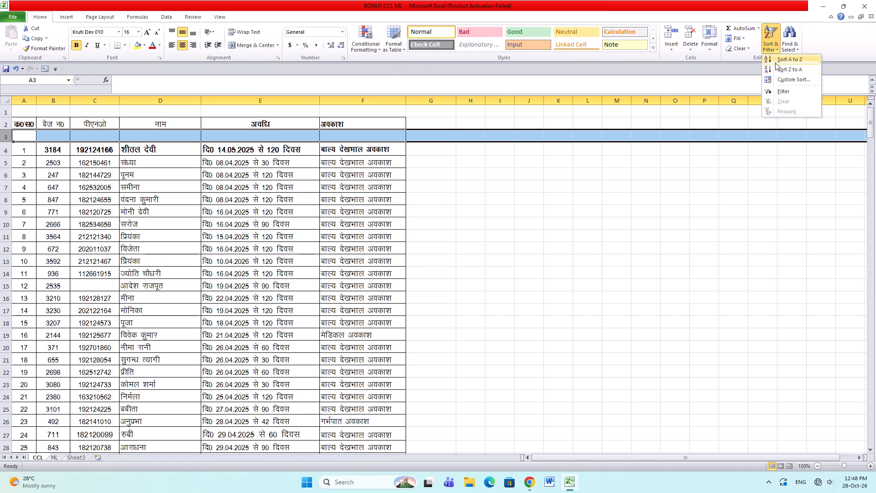
left_click(778, 89)
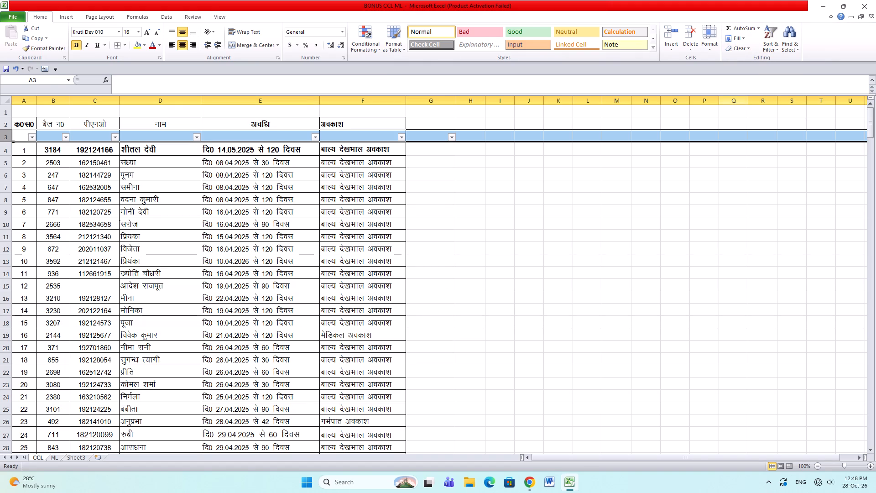
left_click(65, 136)
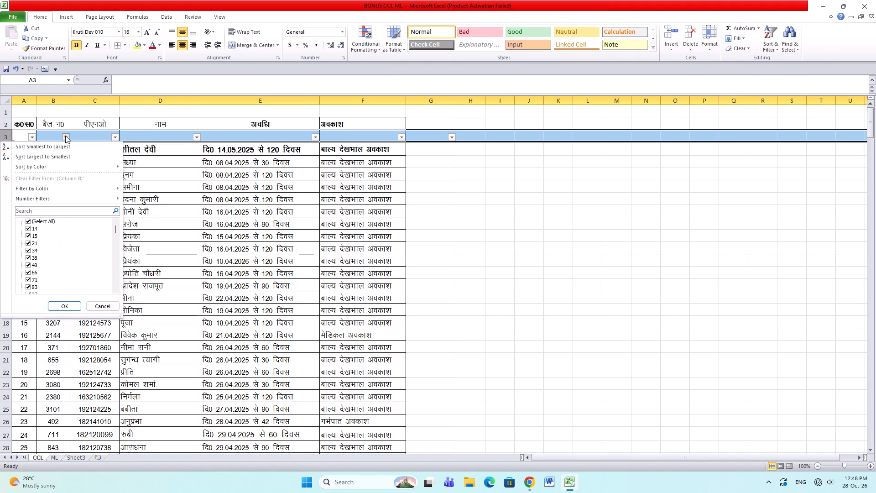
left_click(65, 143)
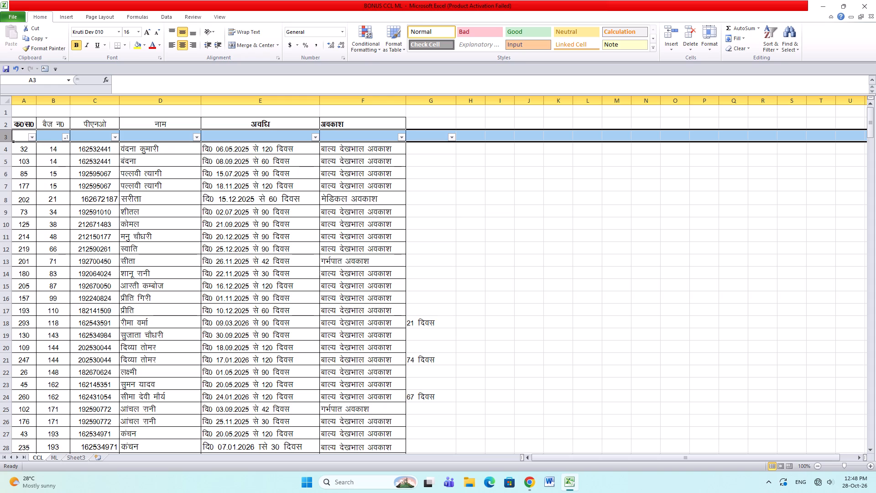
Examine the sorted CCL register for badge numbers with repeated leave entries, comparing neighbouring rows.
left_click_drag(6, 150, 6, 161)
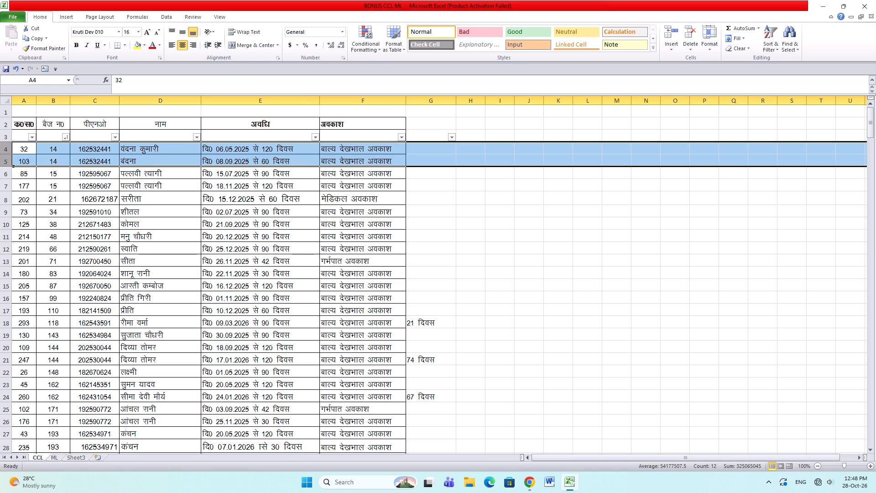
left_click_drag(2, 170, 1, 180)
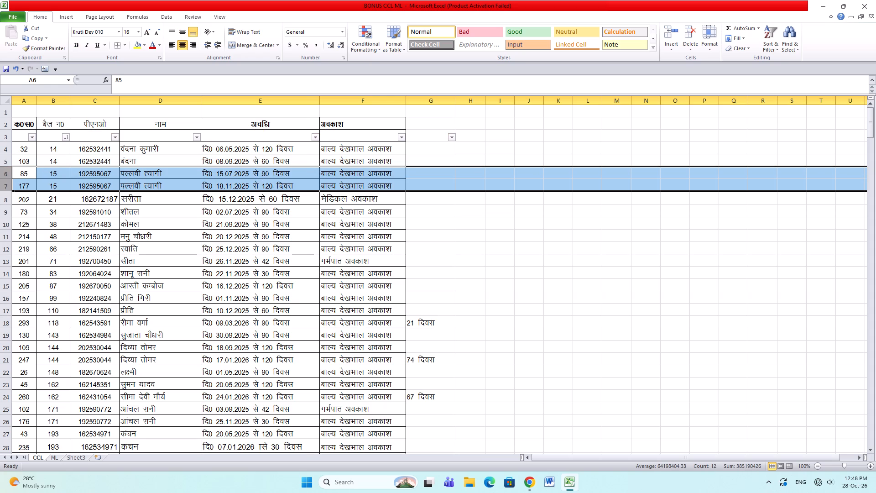
scroll(16, 217, "down", 6)
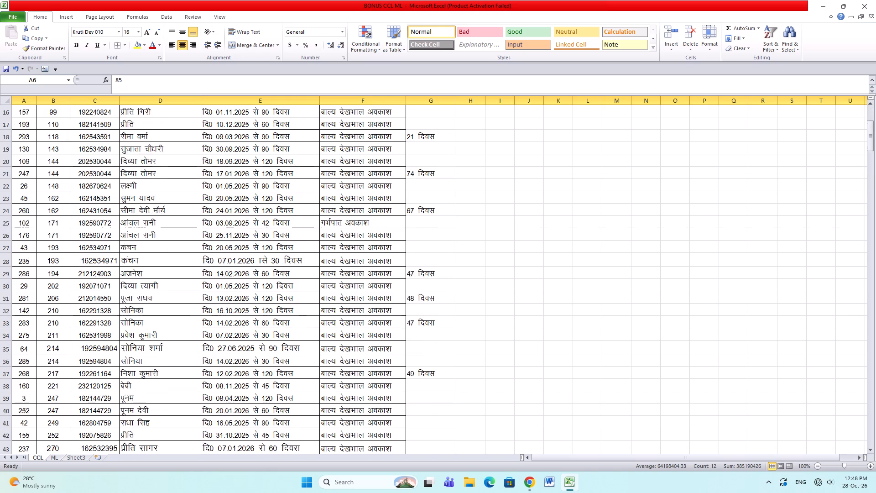
scroll(16, 217, "down", 1)
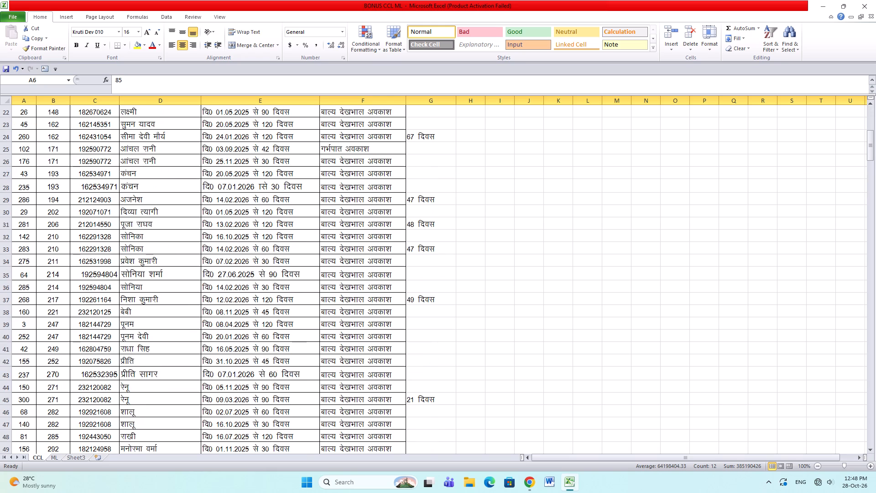
left_click(4, 222)
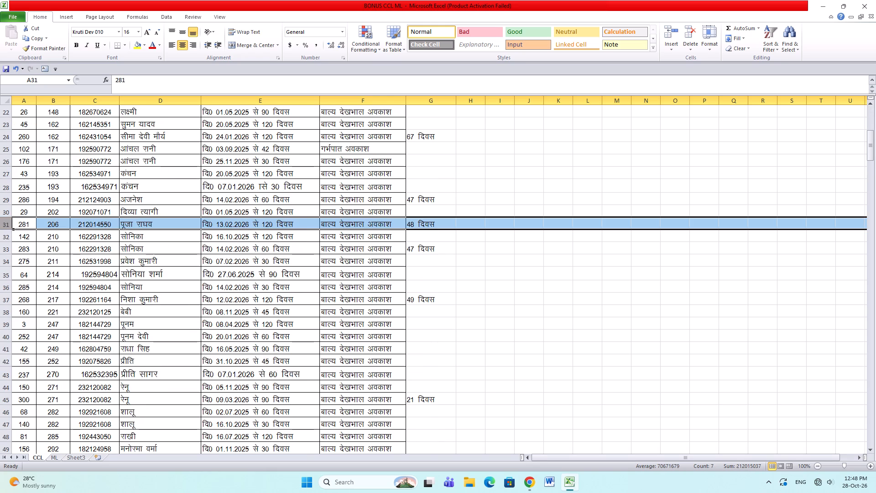
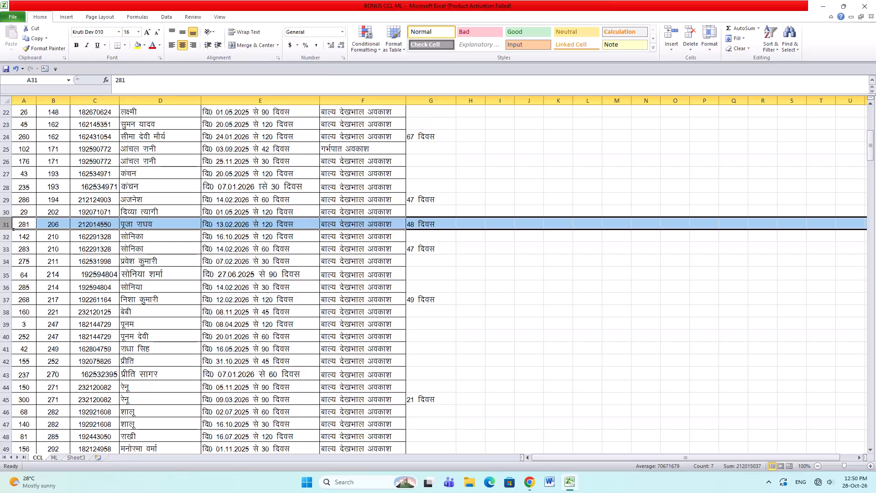
Sort the CCL register by the serial number column क0स0 from smallest to largest.
left_click(192, 267)
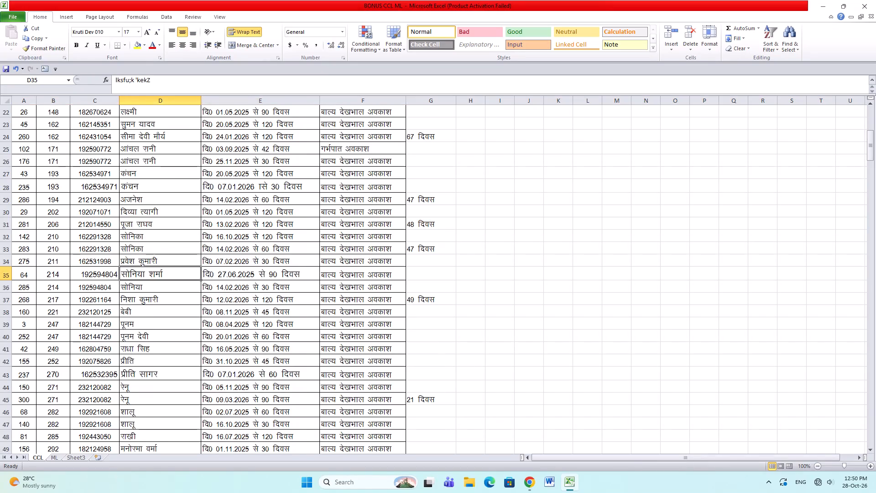
scroll(169, 240, "up", 15)
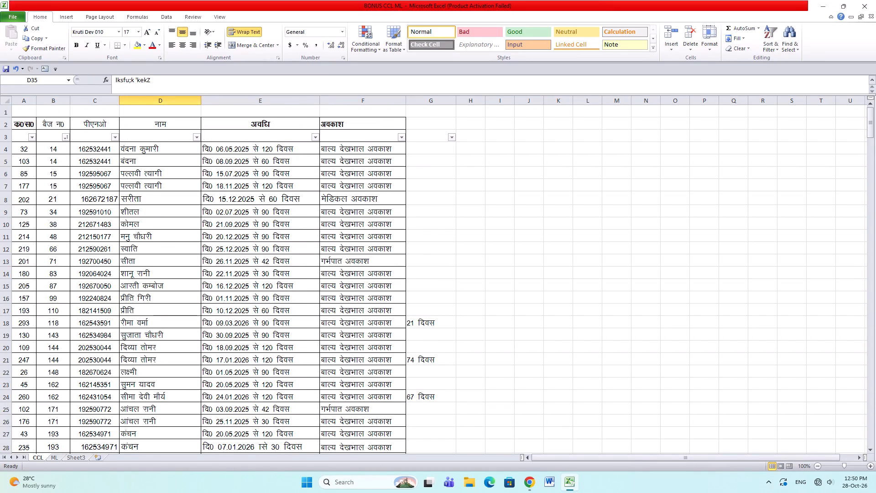
double_click(30, 140)
left_click(30, 140)
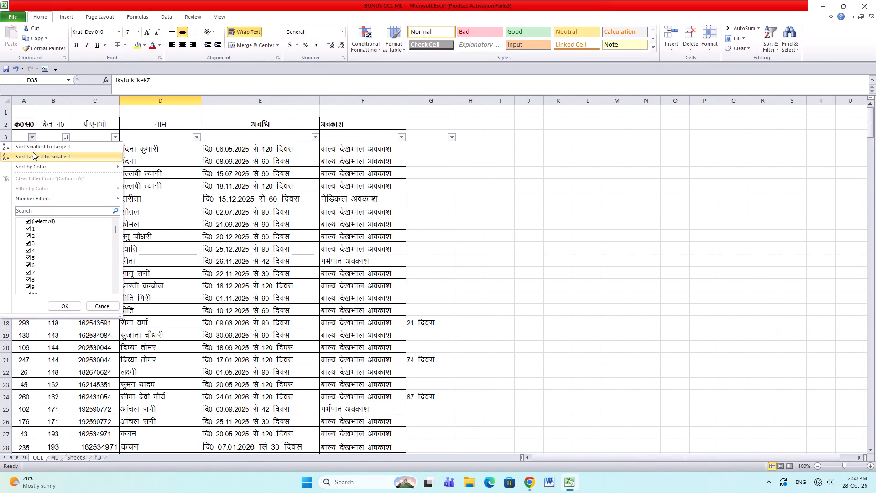
double_click(35, 149)
left_click(50, 184)
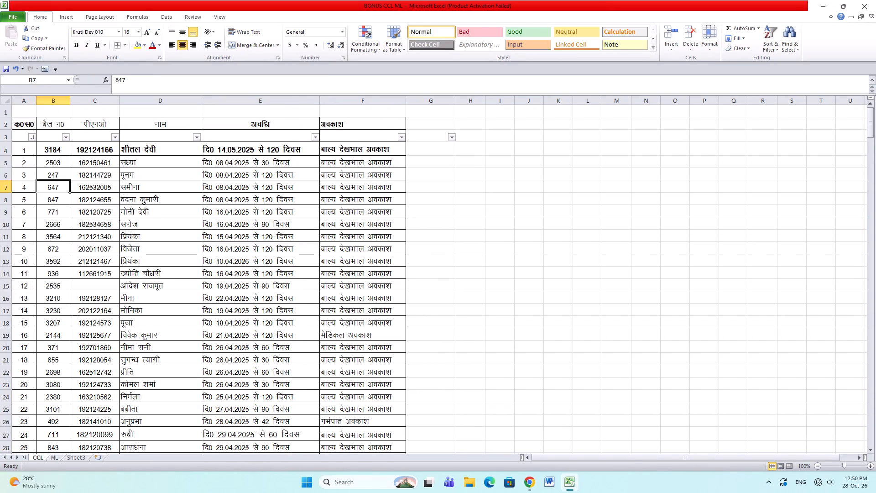
Save the BONUS CCL ML workbook with the register in serial number order.
key("ctrl+s")
key("ctrl+s")
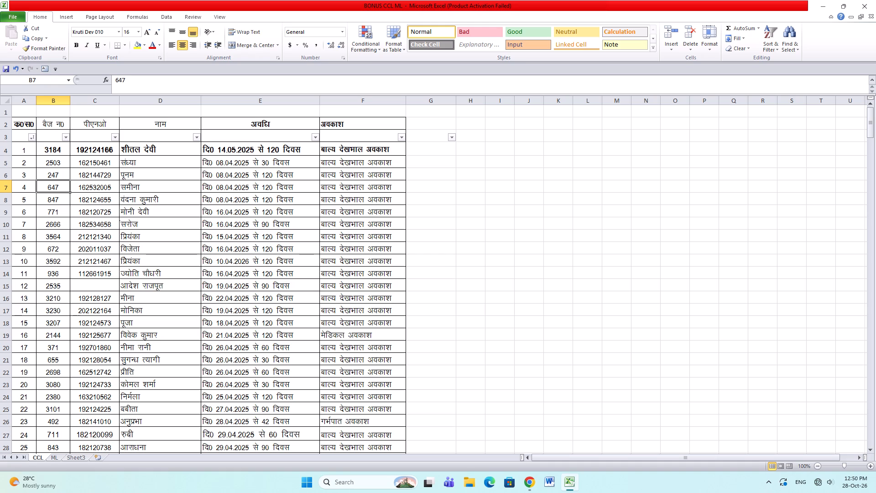